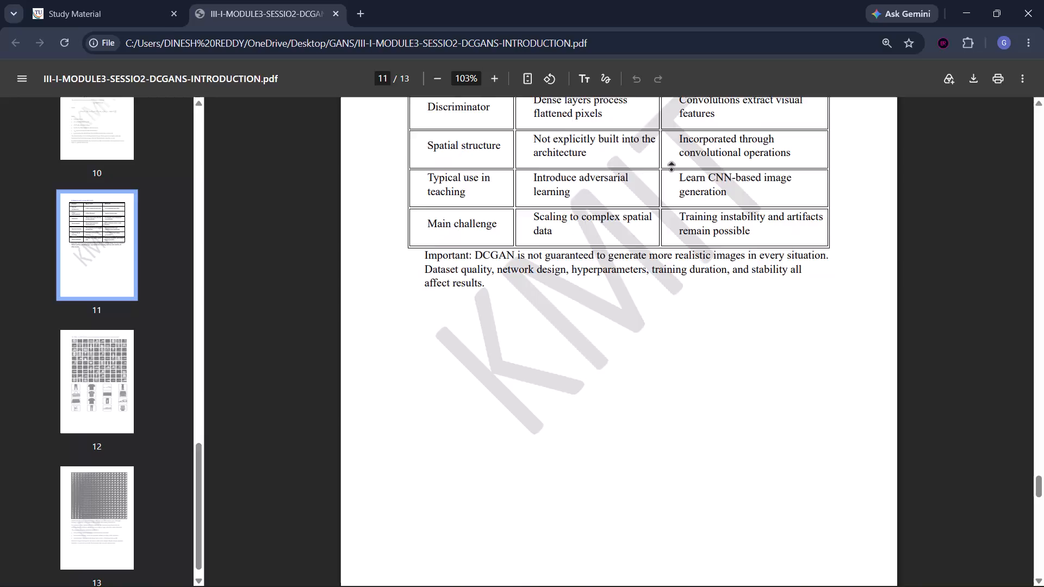
Read the Basic GAN versus DCGAN comparison table on page 11, focusing on the spatial structure row.
{"action": "middle_click", "coordinate": [672, 170]}
{"action": "middle_click", "coordinate": [627, 252]}
{"action": "scroll", "coordinate": [627, 252], "scroll_direction": "down", "scroll_amount": 1}
{"action": "middle_click", "coordinate": [625, 336]}
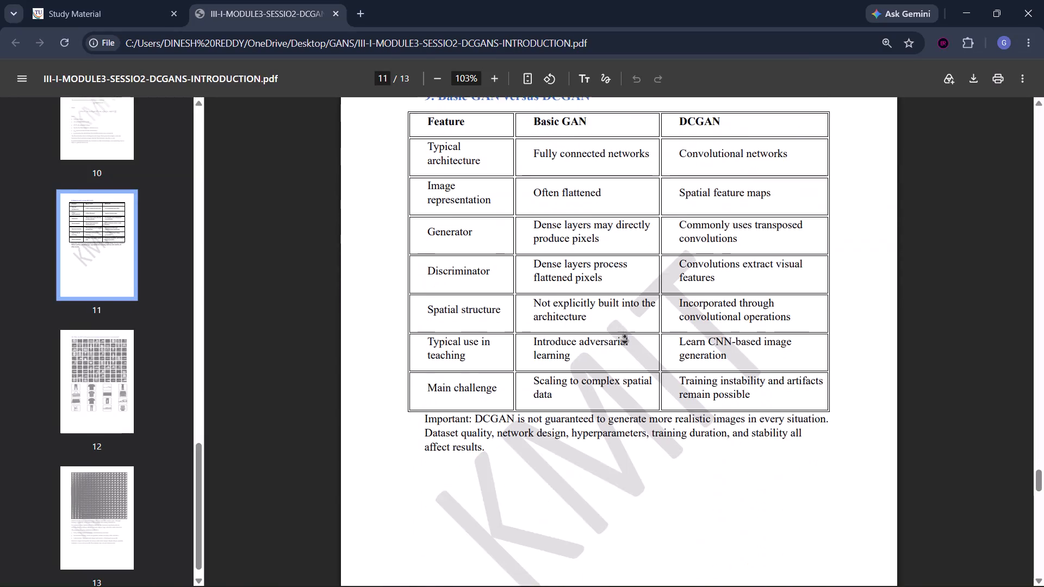
{"action": "scroll", "coordinate": [625, 336], "scroll_direction": "up", "scroll_amount": 1}
{"action": "scroll", "coordinate": [546, 378], "scroll_direction": "down", "scroll_amount": 1}
{"action": "left_click_drag", "start_coordinate": [529, 289], "coordinate": [589, 313]}
{"action": "left_click", "coordinate": [589, 313]}
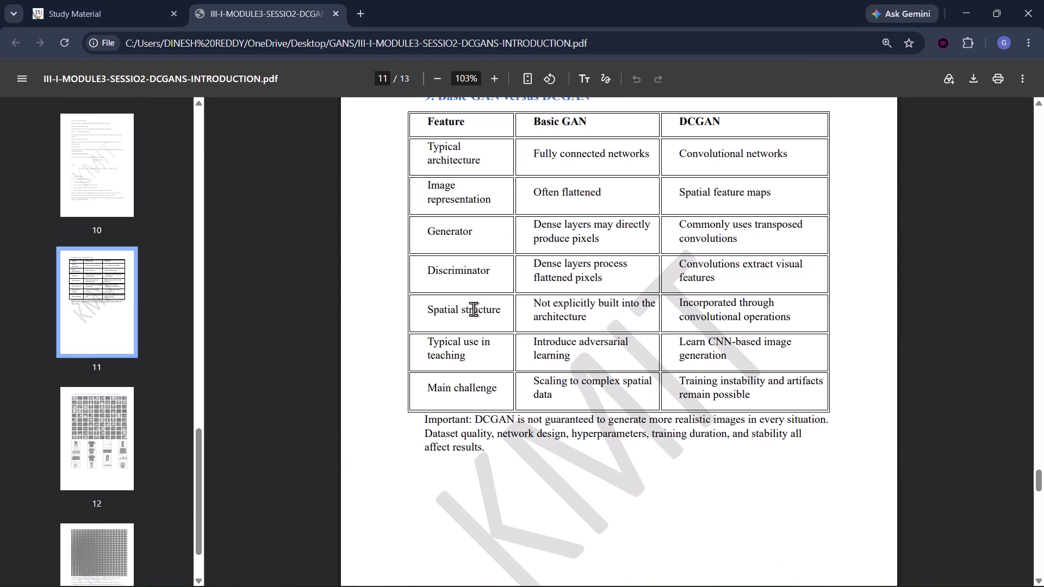
{"action": "left_click_drag", "start_coordinate": [429, 309], "coordinate": [501, 307]}
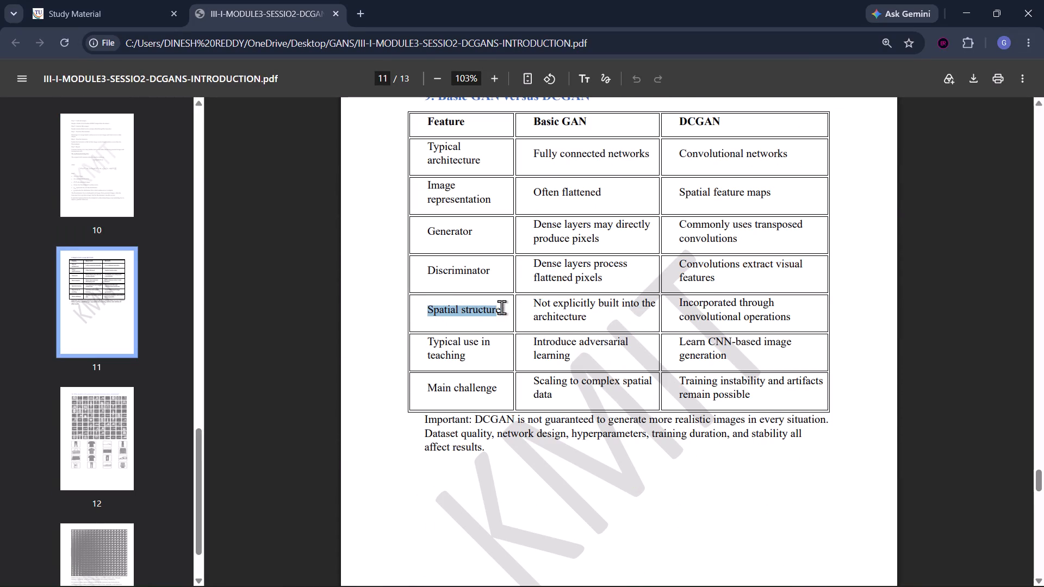
{"action": "left_click", "coordinate": [501, 307]}
{"action": "left_click_drag", "start_coordinate": [532, 304], "coordinate": [637, 304]}
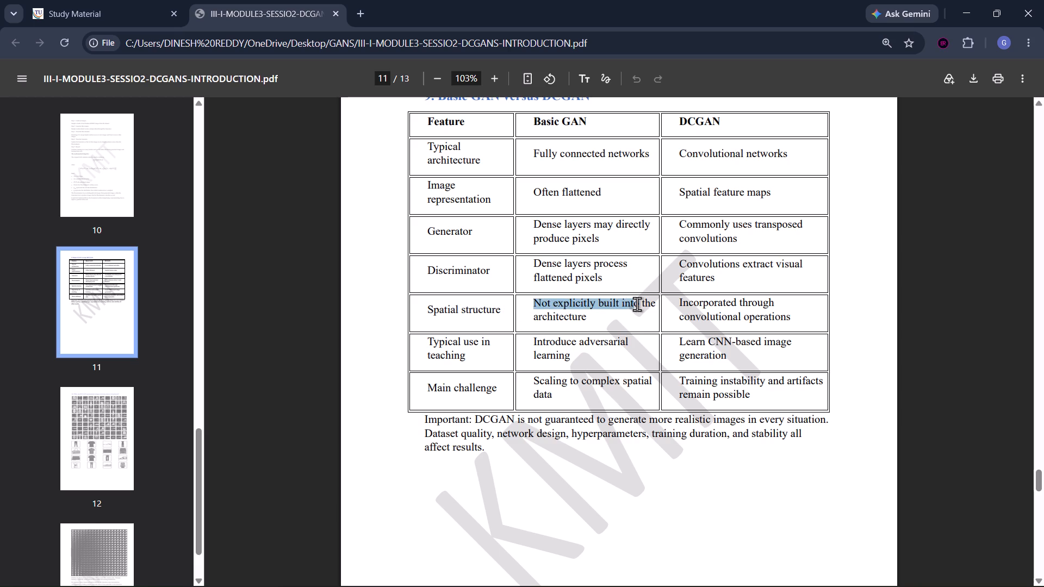
{"action": "left_click_drag", "start_coordinate": [637, 304], "coordinate": [595, 320]}
{"action": "left_click", "coordinate": [595, 320]}
{"action": "left_click", "coordinate": [594, 320]}
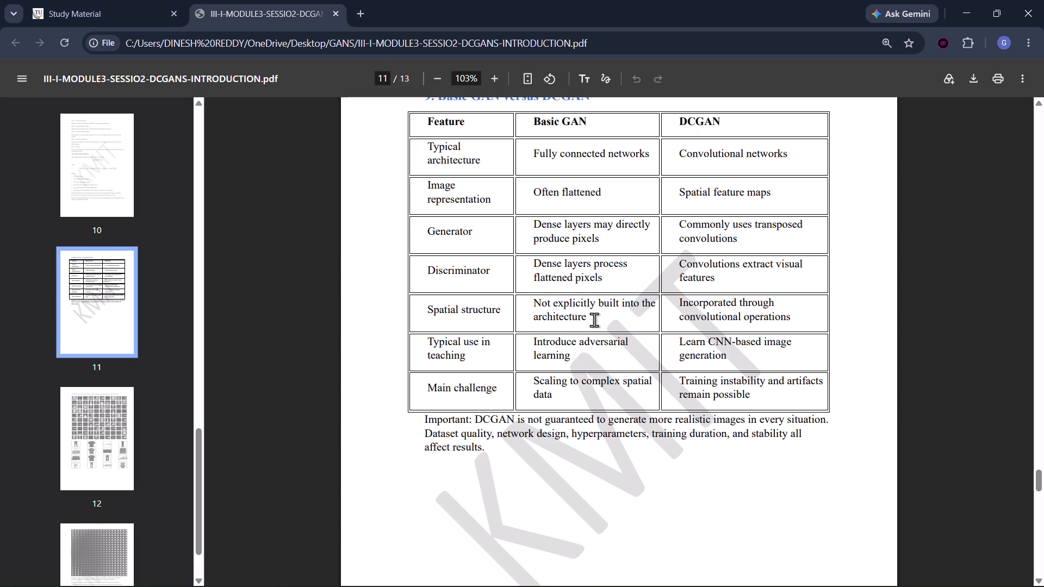
{"action": "left_click_drag", "start_coordinate": [589, 317], "coordinate": [516, 296]}
{"action": "left_click", "coordinate": [516, 296]}
{"action": "scroll", "coordinate": [537, 268], "scroll_direction": "down", "scroll_amount": 1}
{"action": "middle_click", "coordinate": [537, 268]}
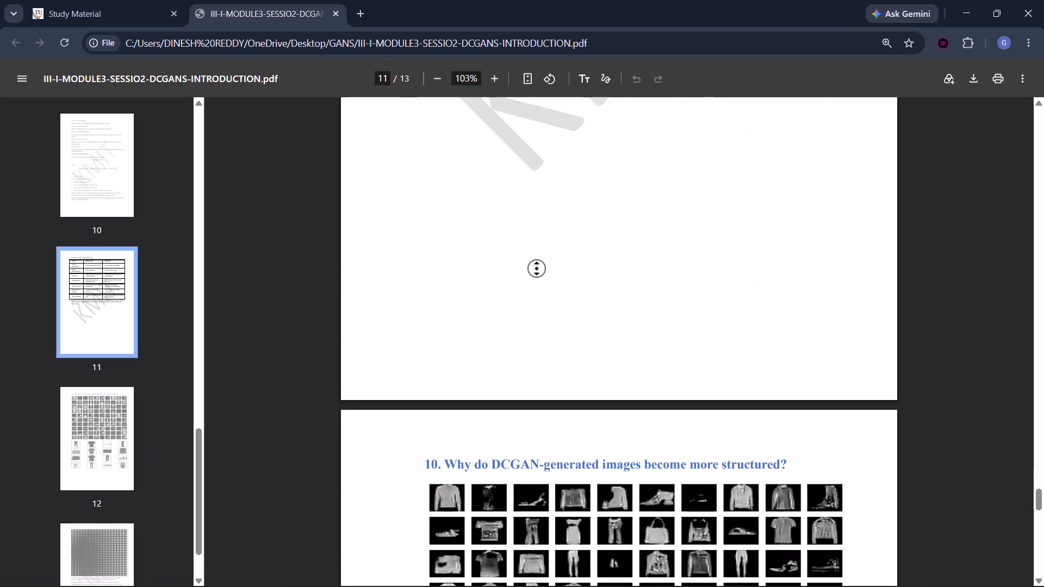
{"action": "scroll", "coordinate": [537, 268], "scroll_direction": "up", "scroll_amount": 1}
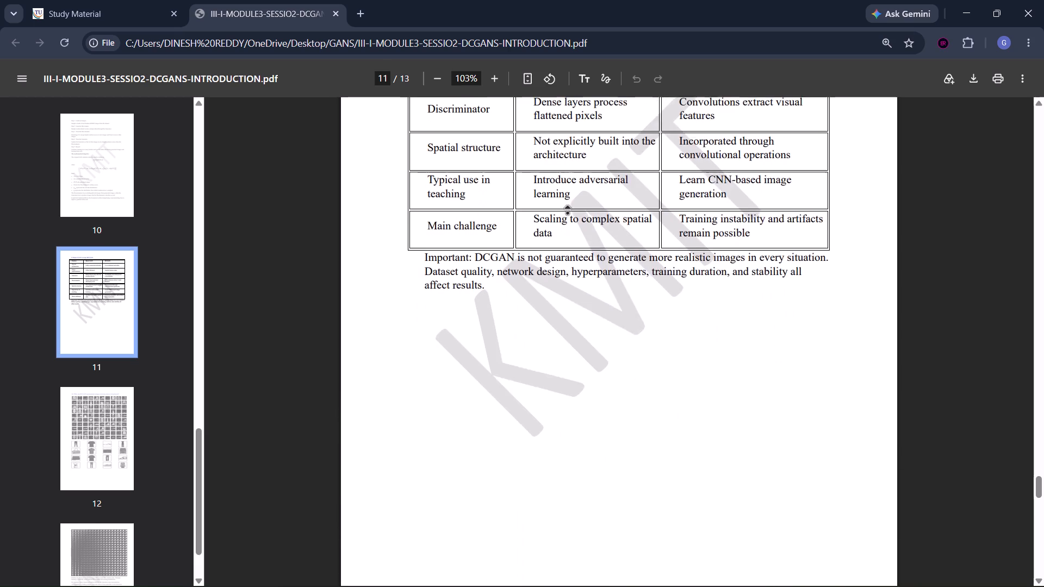
{"action": "middle_click", "coordinate": [568, 213]}
{"action": "middle_click", "coordinate": [568, 213]}
{"action": "scroll", "coordinate": [568, 213], "scroll_direction": "up", "scroll_amount": 1}
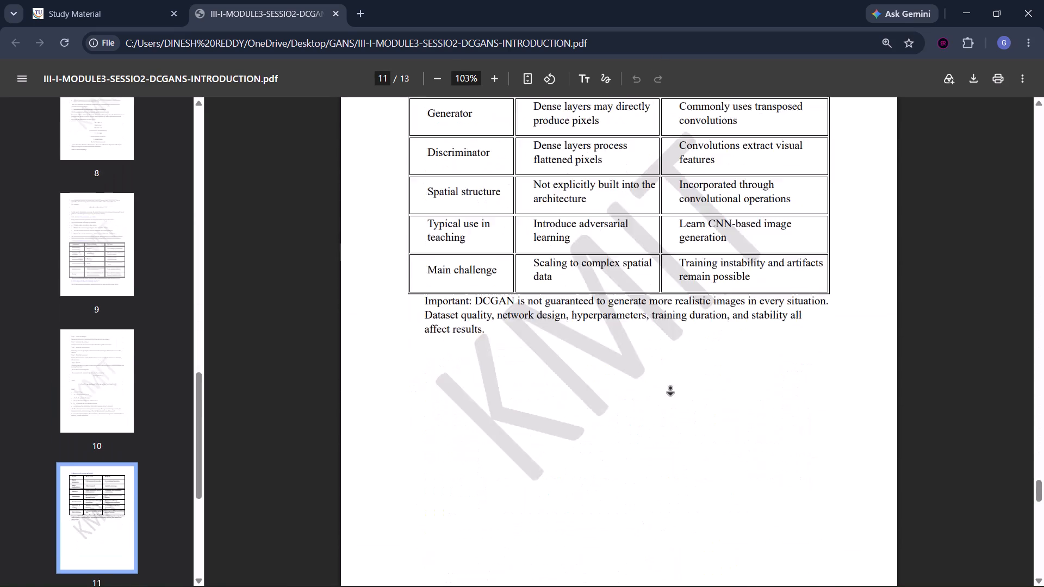
Skim the closing pages of the document, through the generated images and training progression on page 13, and return toward page 11.
{"action": "right_click", "coordinate": [671, 388]}
{"action": "left_click_drag", "start_coordinate": [645, 404], "coordinate": [643, 411]}
{"action": "scroll", "coordinate": [643, 414], "scroll_direction": "down", "scroll_amount": 5}
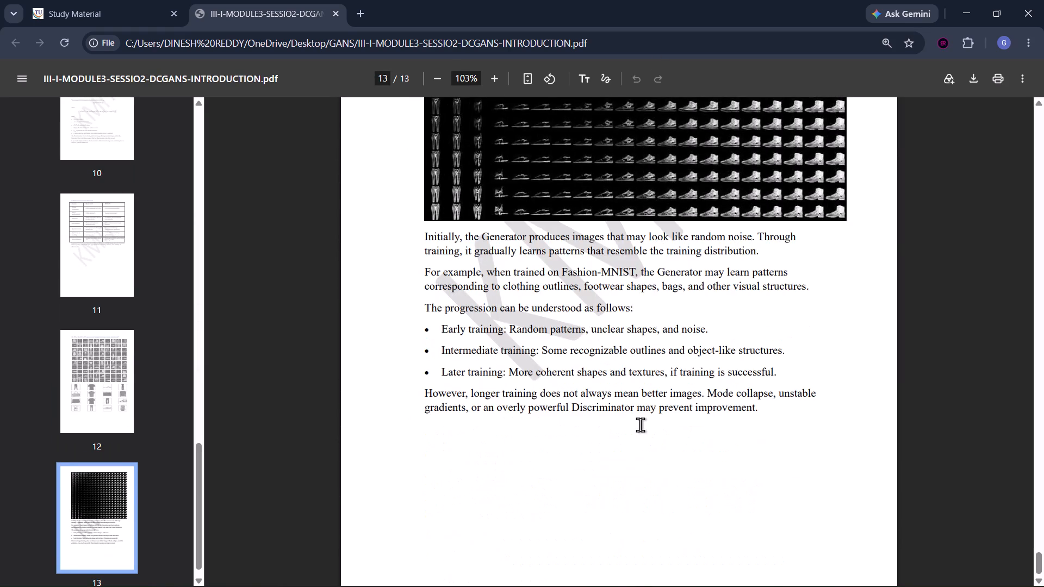
{"action": "scroll", "coordinate": [640, 424], "scroll_direction": "down", "scroll_amount": 2}
{"action": "scroll", "coordinate": [639, 424], "scroll_direction": "up", "scroll_amount": 6}
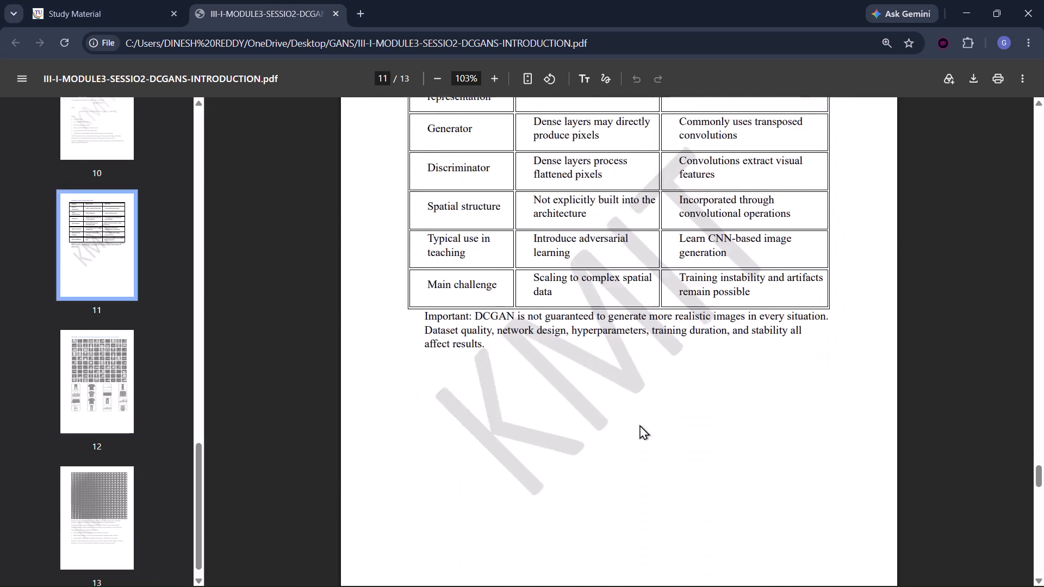
{"action": "scroll", "coordinate": [639, 424], "scroll_direction": "up", "scroll_amount": 2}
Review the training steps and the mathematical objective of the GAN on page 10.
{"action": "middle_click", "coordinate": [639, 425]}
{"action": "scroll", "coordinate": [639, 425], "scroll_direction": "down", "scroll_amount": 1}
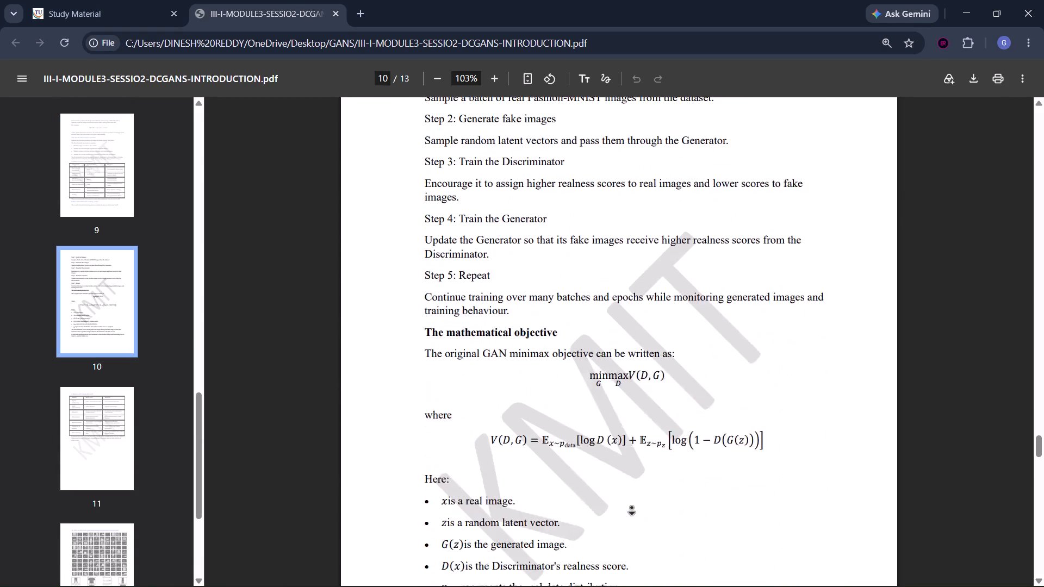
{"action": "middle_click", "coordinate": [632, 509]}
{"action": "scroll", "coordinate": [634, 490], "scroll_direction": "down", "scroll_amount": 1}
{"action": "middle_click", "coordinate": [634, 490]}
{"action": "scroll", "coordinate": [652, 418], "scroll_direction": "up", "scroll_amount": 5}
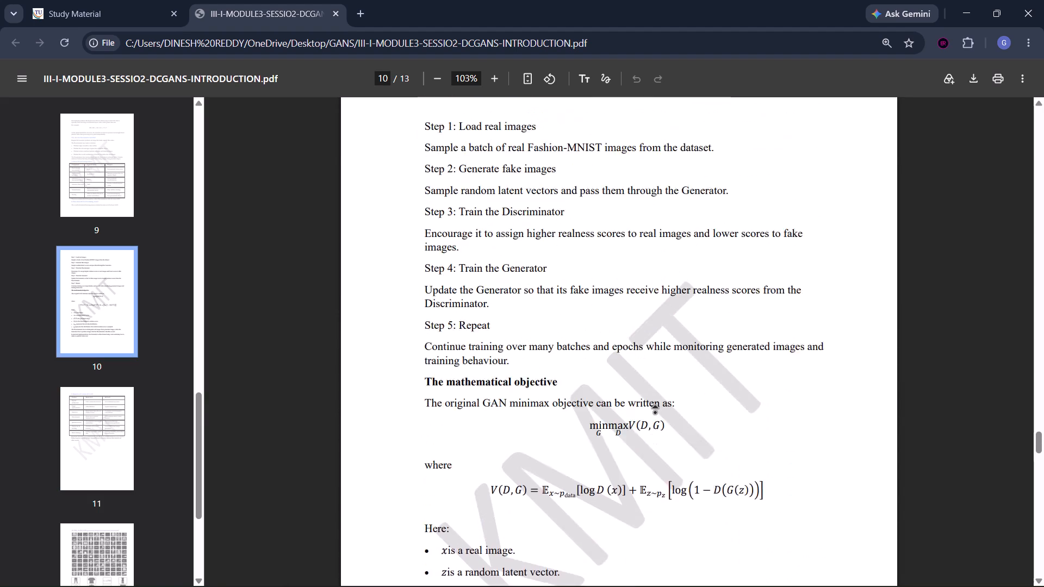
Look back through the Generator and Discriminator architecture examples on pages 7 and 8.
{"action": "middle_click", "coordinate": [667, 341]}
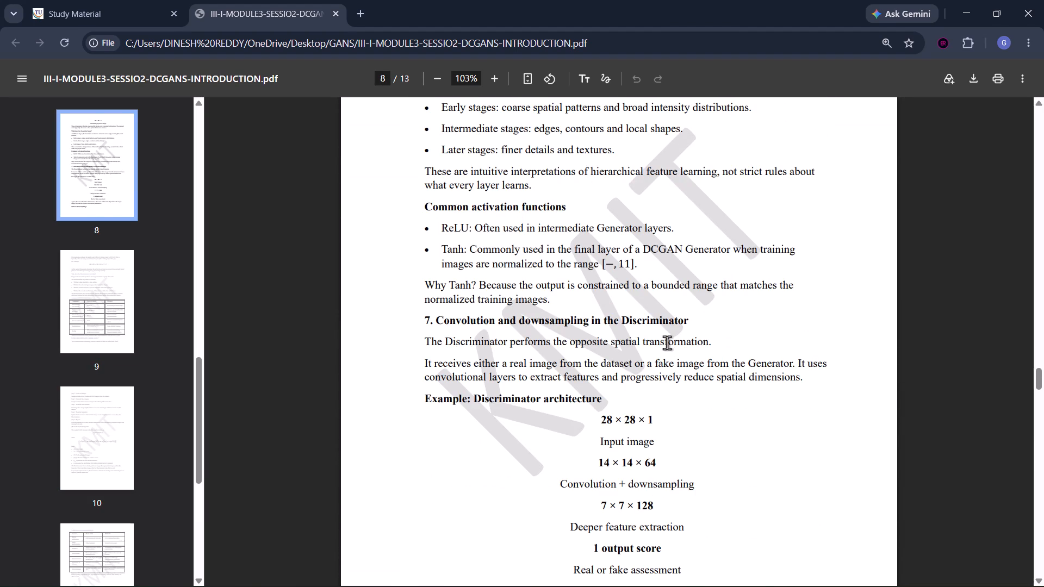
{"action": "middle_click", "coordinate": [623, 380]}
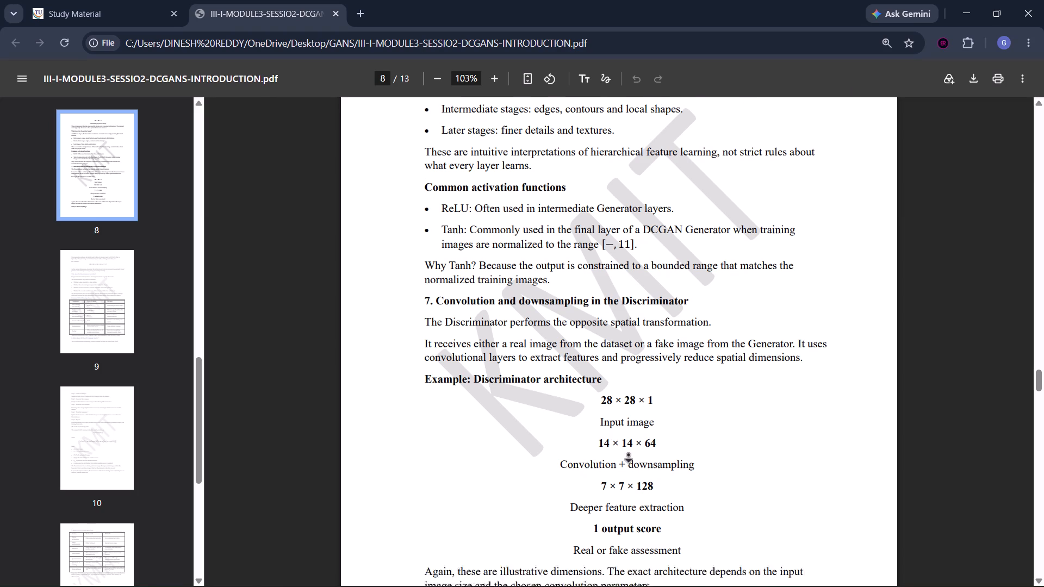
{"action": "middle_click", "coordinate": [629, 455]}
{"action": "middle_click", "coordinate": [629, 450]}
{"action": "middle_click", "coordinate": [664, 304]}
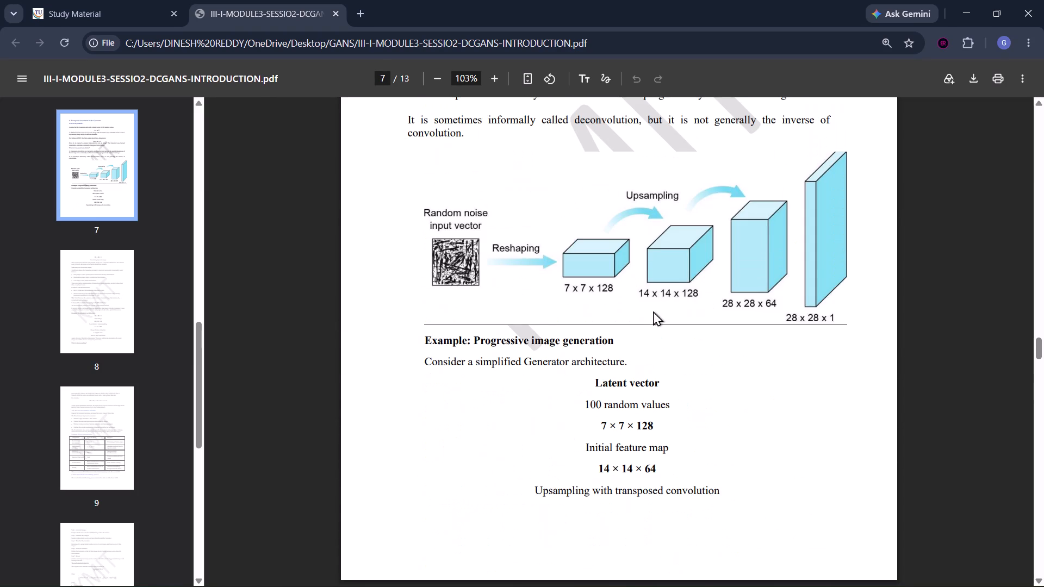
{"action": "middle_click", "coordinate": [638, 330]}
{"action": "middle_click", "coordinate": [637, 411]}
{"action": "middle_click", "coordinate": [637, 411]}
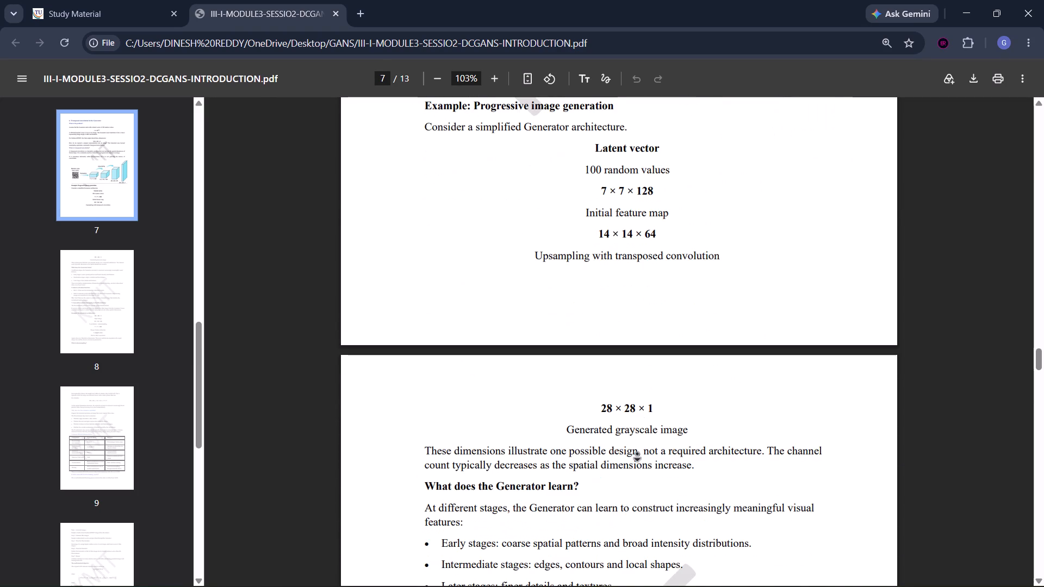
{"action": "middle_click", "coordinate": [638, 456]}
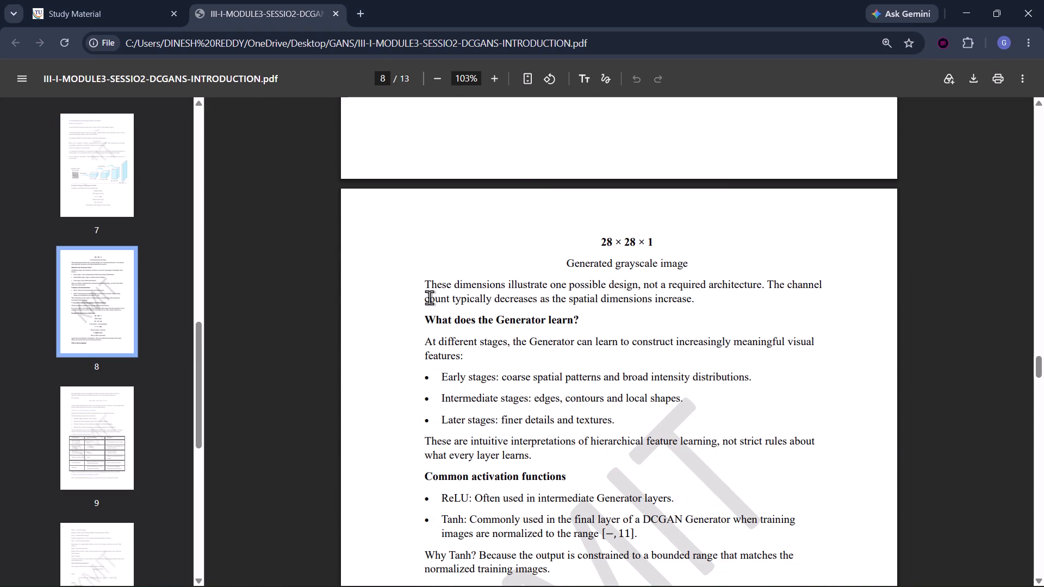
Select and copy the page 8 text from "What does the Generator learn?" through "progressively reduce spatial dimensions.".
{"action": "left_click_drag", "start_coordinate": [423, 307], "coordinate": [565, 497]}
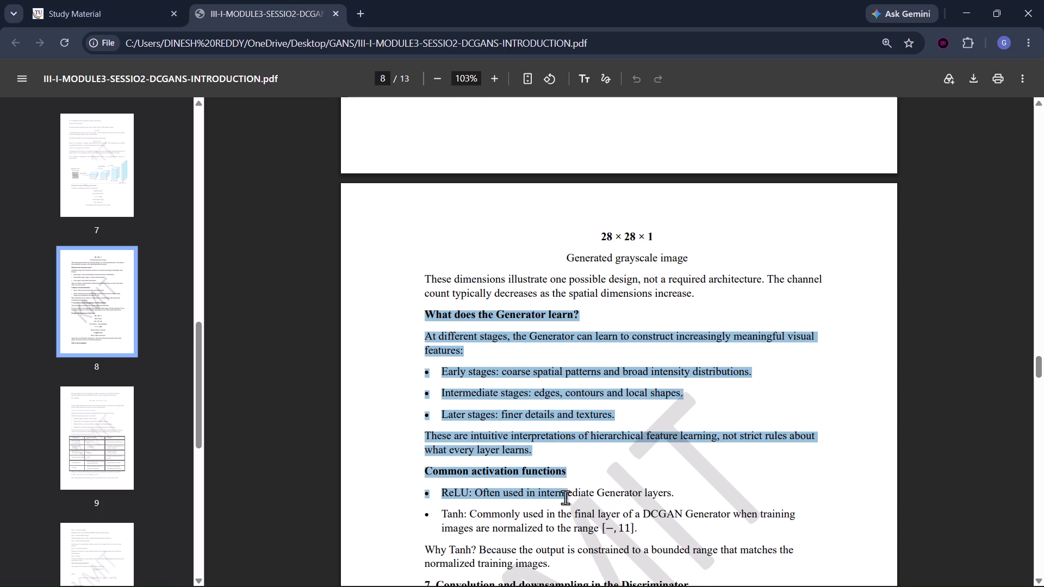
{"action": "left_click_drag", "start_coordinate": [565, 497], "coordinate": [632, 552]}
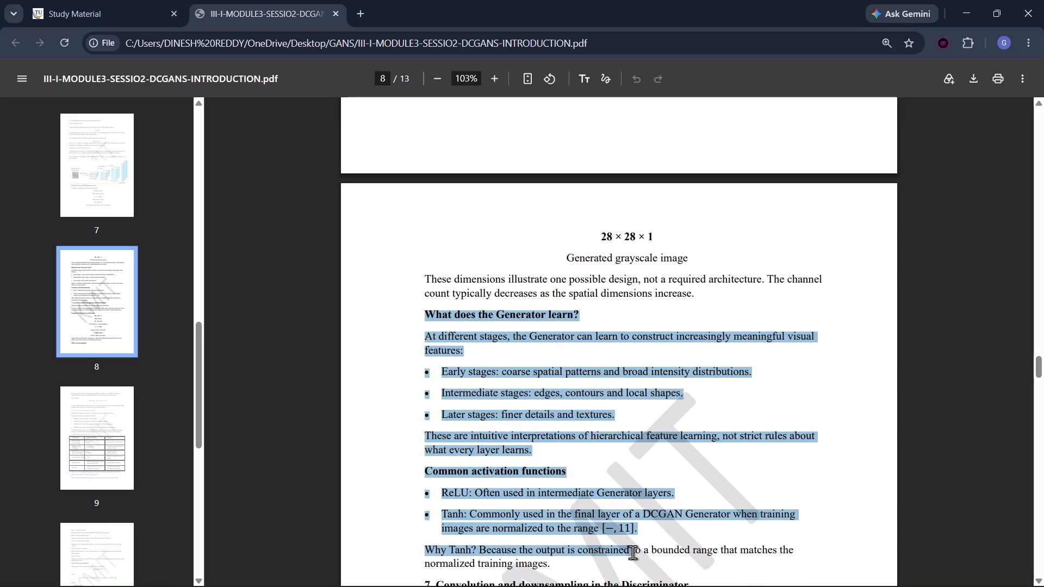
{"action": "left_click_drag", "start_coordinate": [632, 552], "coordinate": [744, 554]}
{"action": "scroll", "coordinate": [748, 560], "scroll_direction": "down", "scroll_amount": 1}
{"action": "key", "text": "apostrophe"}
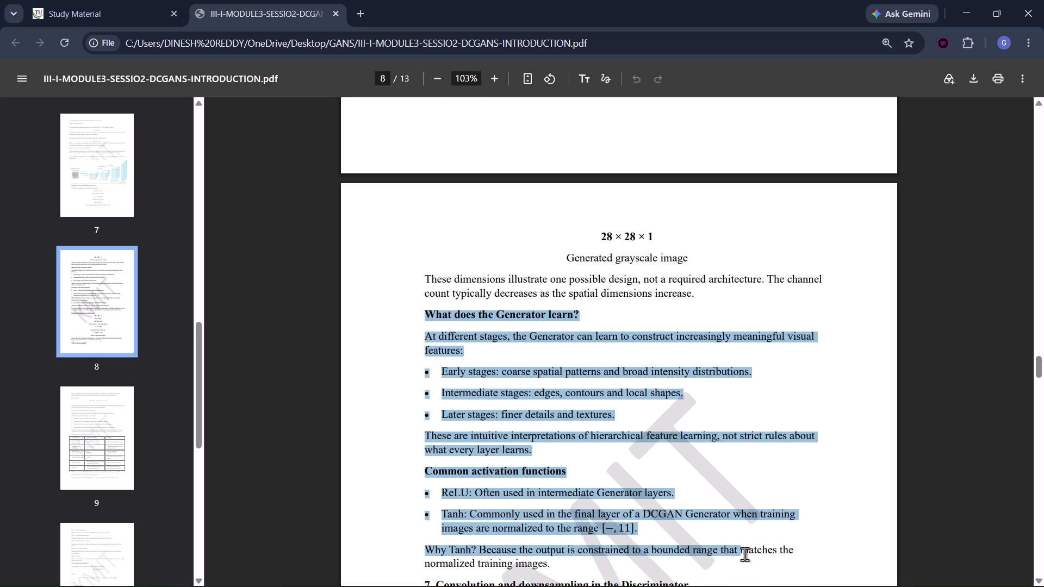
{"action": "left_click_drag", "start_coordinate": [744, 554], "coordinate": [743, 553]}
{"action": "scroll", "coordinate": [744, 554], "scroll_direction": "down", "scroll_amount": 2}
{"action": "scroll", "coordinate": [743, 557], "scroll_direction": "up", "scroll_amount": 2}
{"action": "scroll", "coordinate": [743, 553], "scroll_direction": "down", "scroll_amount": 1}
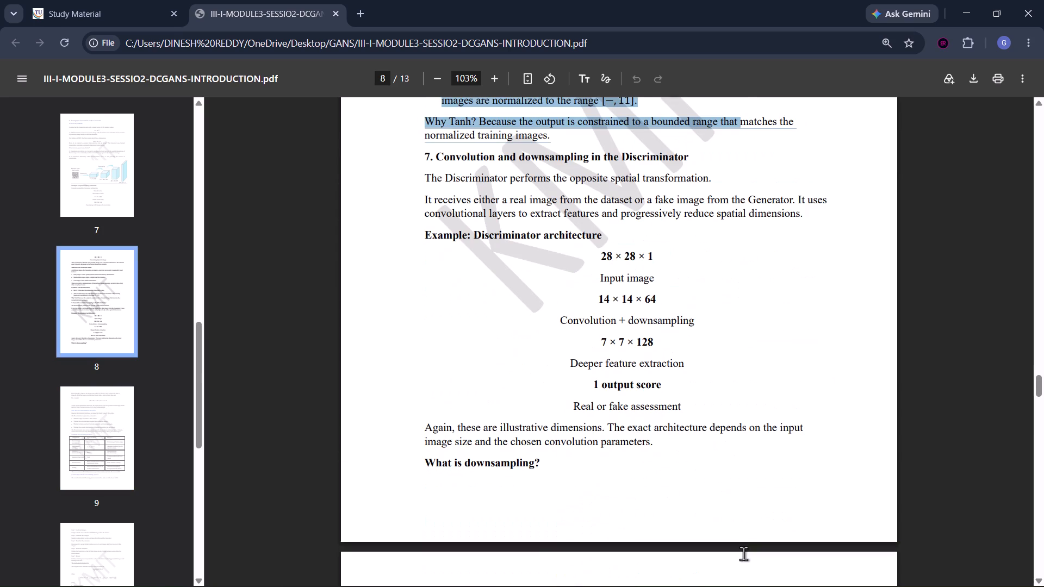
{"action": "left_click_drag", "start_coordinate": [743, 553], "coordinate": [686, 434]}
{"action": "scroll", "coordinate": [686, 434], "scroll_direction": "up", "scroll_amount": 1}
{"action": "scroll", "coordinate": [686, 434], "scroll_direction": "down", "scroll_amount": 1}
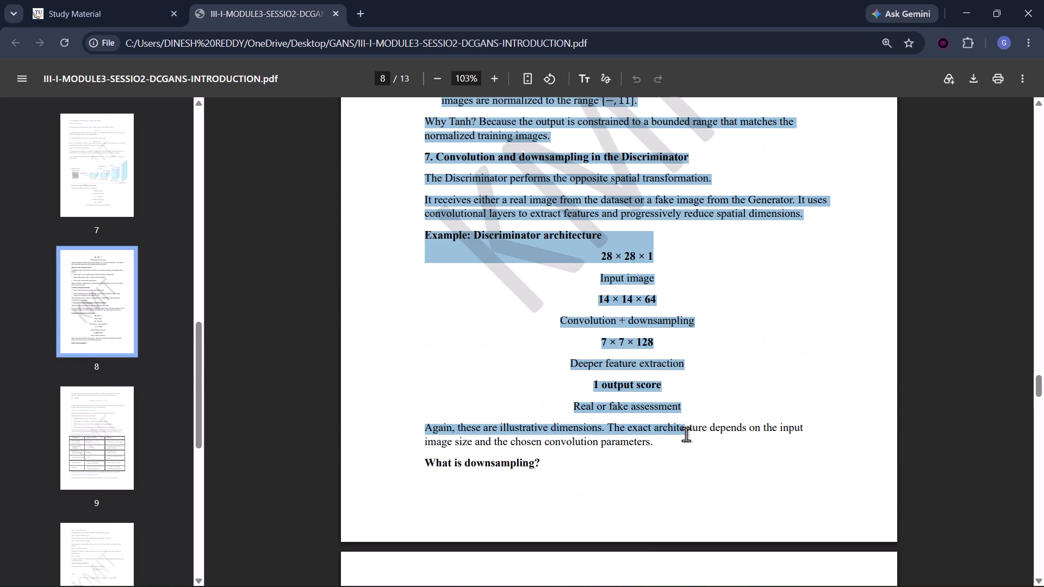
{"action": "left_click_drag", "start_coordinate": [686, 434], "coordinate": [608, 277]}
{"action": "scroll", "coordinate": [686, 434], "scroll_direction": "down", "scroll_amount": 1}
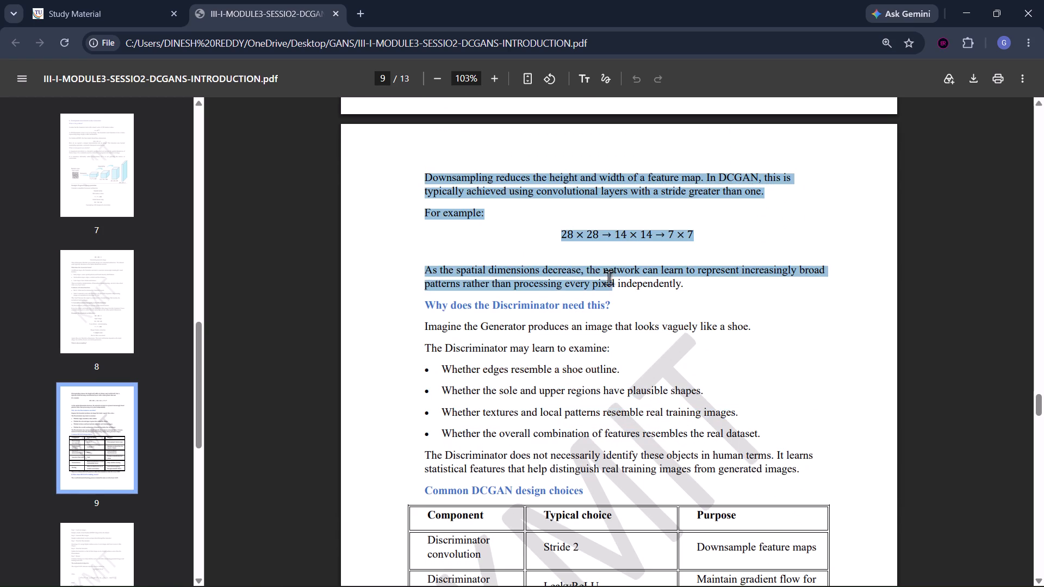
{"action": "left_click_drag", "start_coordinate": [608, 277], "coordinate": [583, 245]}
{"action": "scroll", "coordinate": [583, 245], "scroll_direction": "up", "scroll_amount": 2}
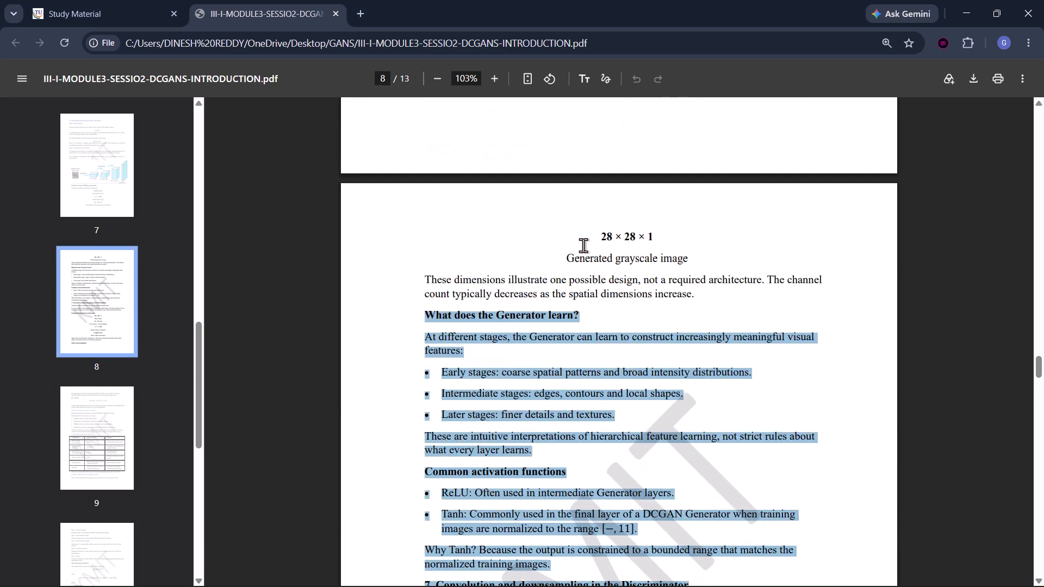
{"action": "left_click_drag", "start_coordinate": [583, 245], "coordinate": [607, 533]}
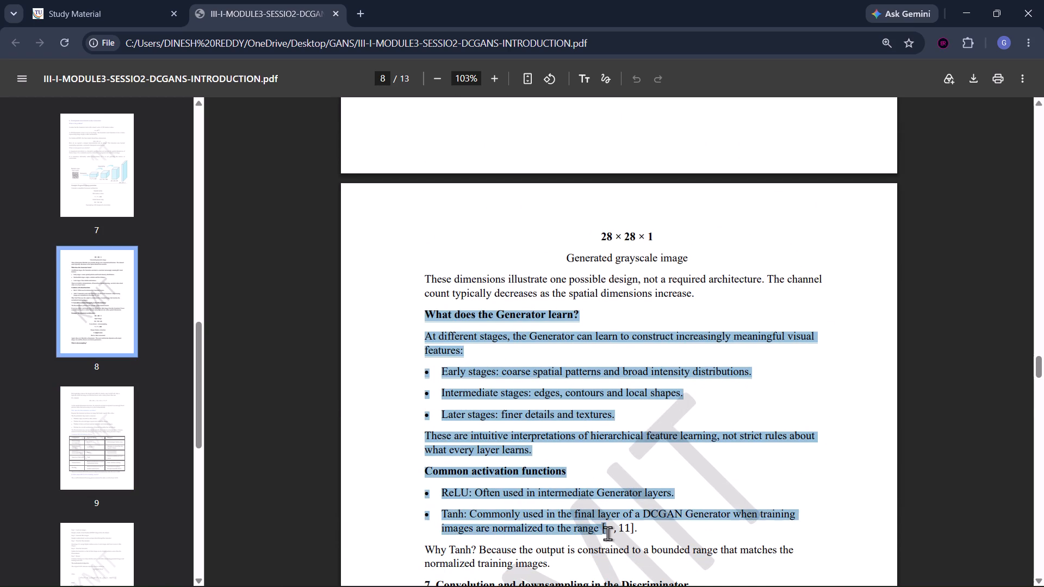
{"action": "left_click_drag", "start_coordinate": [607, 533], "coordinate": [539, 0]}
{"action": "scroll", "coordinate": [607, 533], "scroll_direction": "down", "scroll_amount": 1}
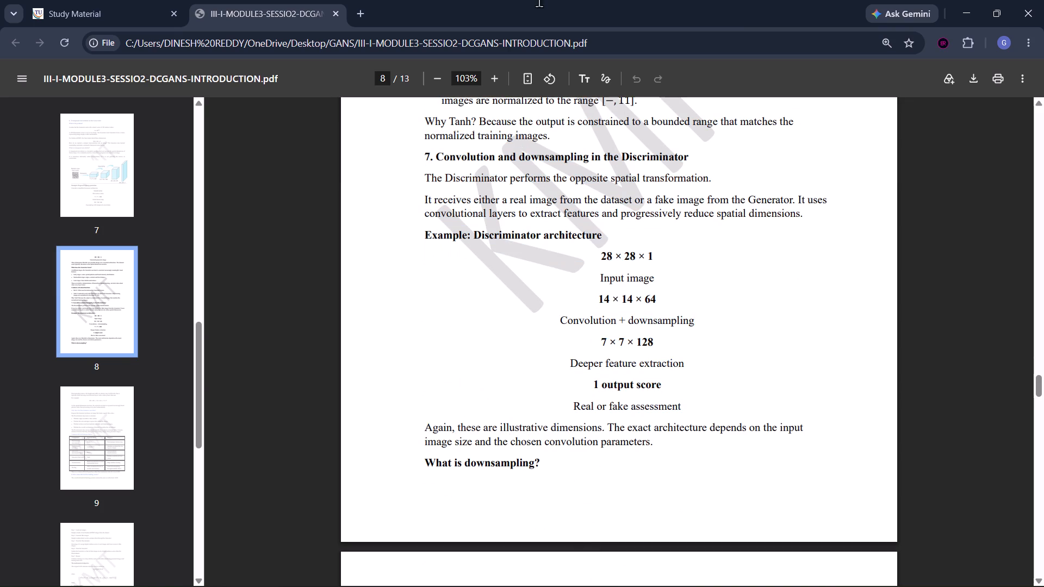
{"action": "left_click_drag", "start_coordinate": [539, 0], "coordinate": [548, 145]}
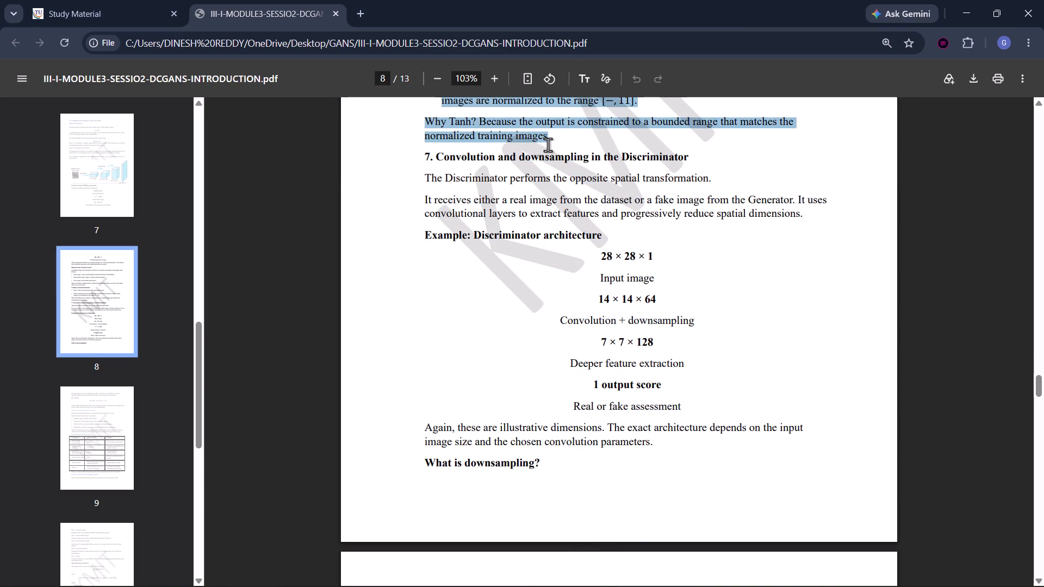
{"action": "left_click_drag", "start_coordinate": [548, 145], "coordinate": [551, 146]}
{"action": "left_click_drag", "start_coordinate": [551, 146], "coordinate": [553, 146]}
{"action": "left_click_drag", "start_coordinate": [553, 146], "coordinate": [683, 209]}
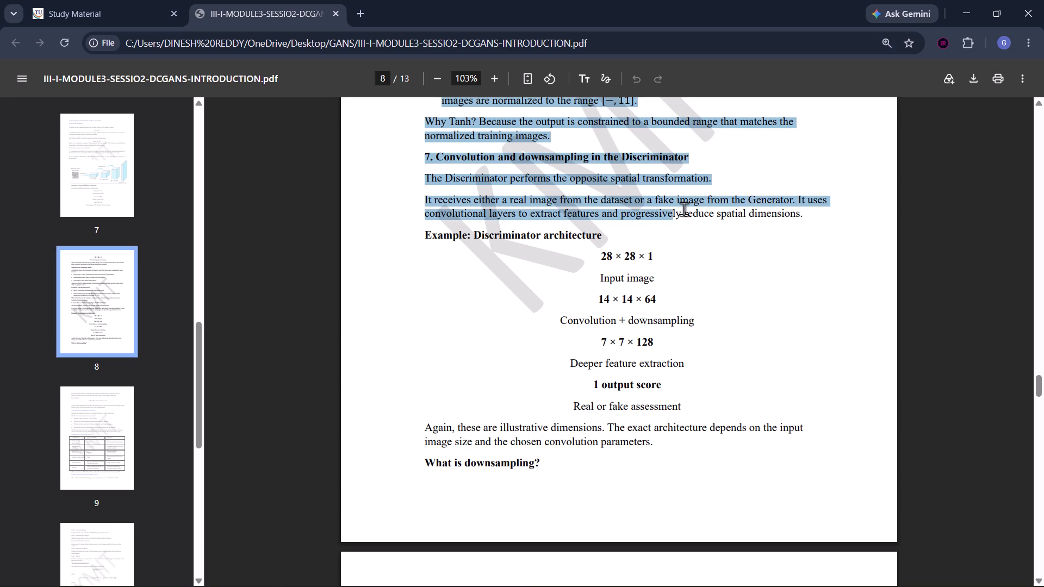
{"action": "left_click_drag", "start_coordinate": [683, 209], "coordinate": [805, 218]}
{"action": "left_click", "coordinate": [805, 218], "text": "ctrl"}
{"action": "key", "text": "ctrl+c"}
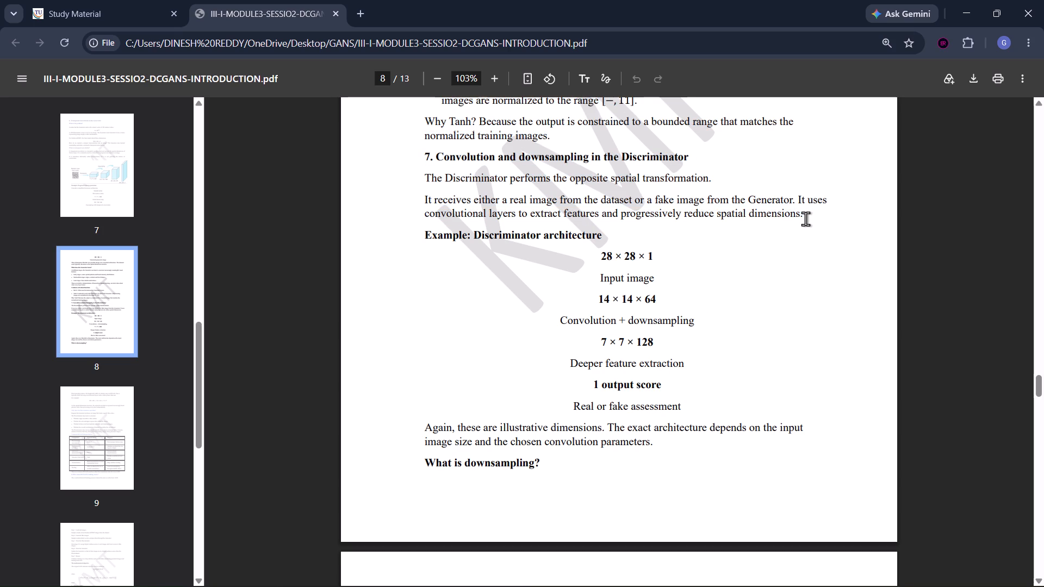
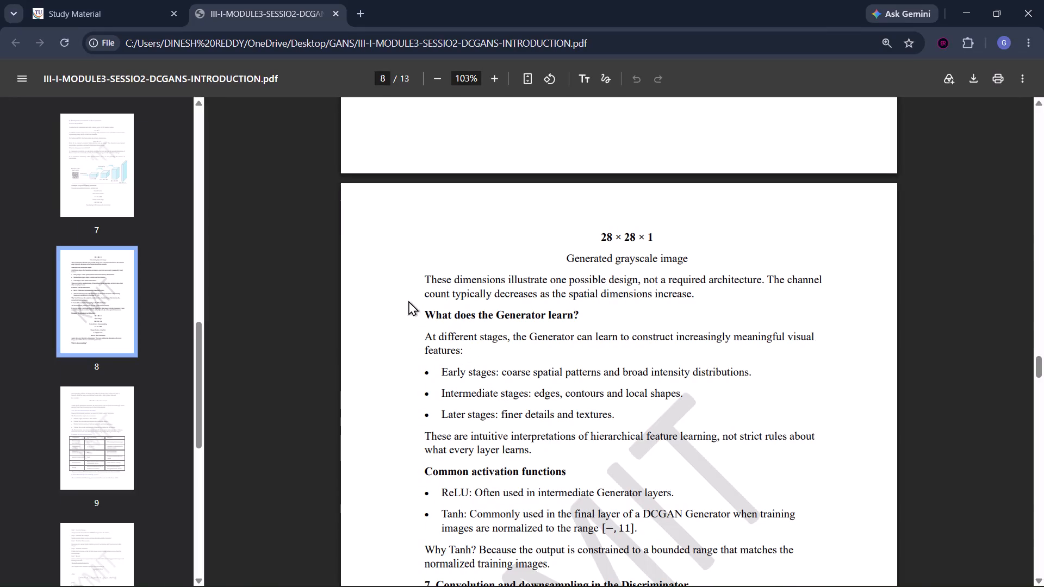
Select and copy the page 8 text from "What does the Generator learn?" through "matches the normalized training images.".
{"action": "scroll", "coordinate": [414, 288], "scroll_direction": "up", "scroll_amount": 1}
{"action": "middle_click", "coordinate": [414, 288]}
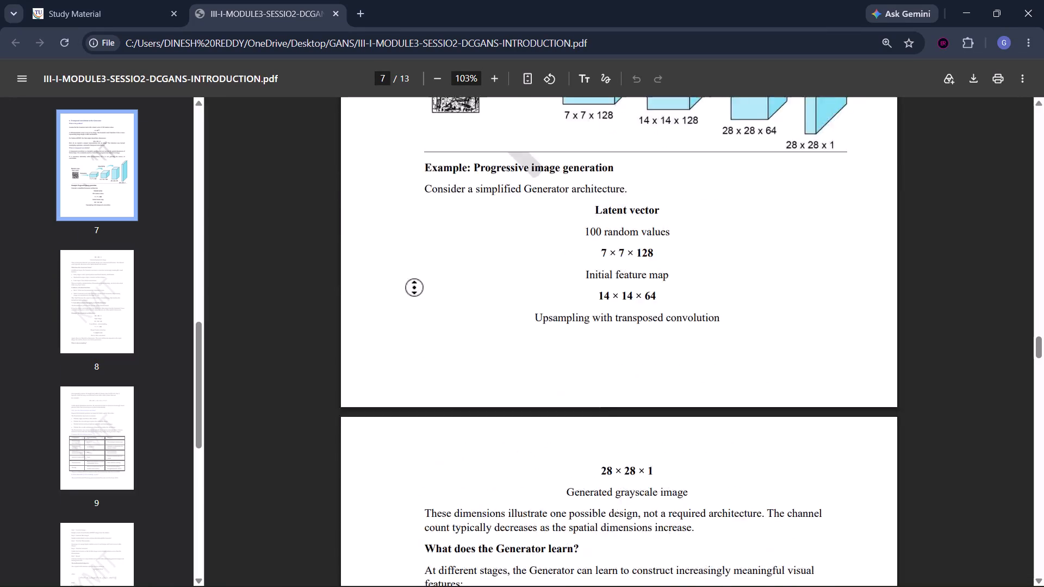
{"action": "middle_click", "coordinate": [440, 425]}
{"action": "middle_click", "coordinate": [439, 385]}
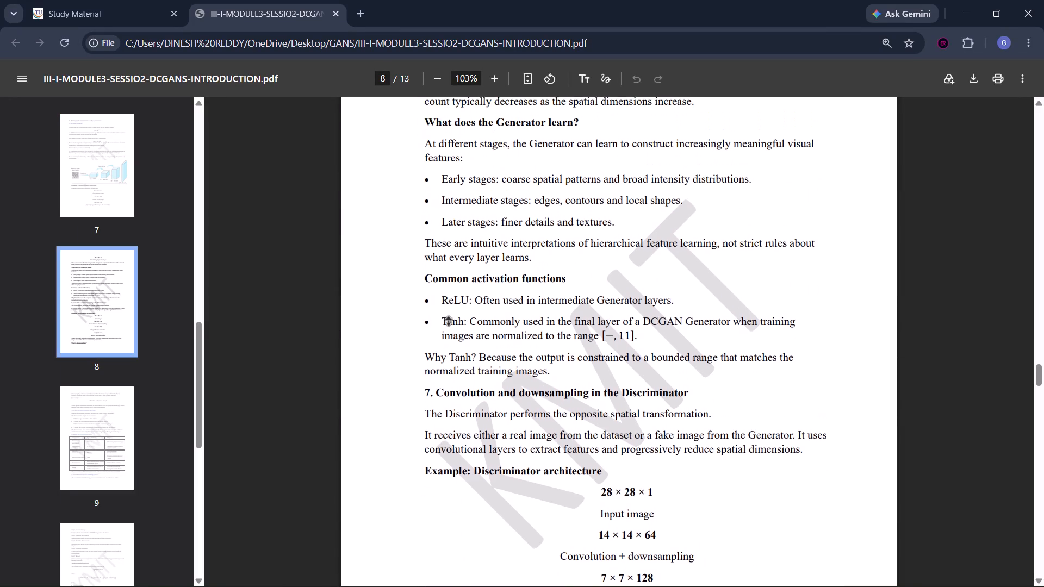
{"action": "middle_click", "coordinate": [449, 324]}
{"action": "left_click_drag", "start_coordinate": [422, 286], "coordinate": [583, 493]}
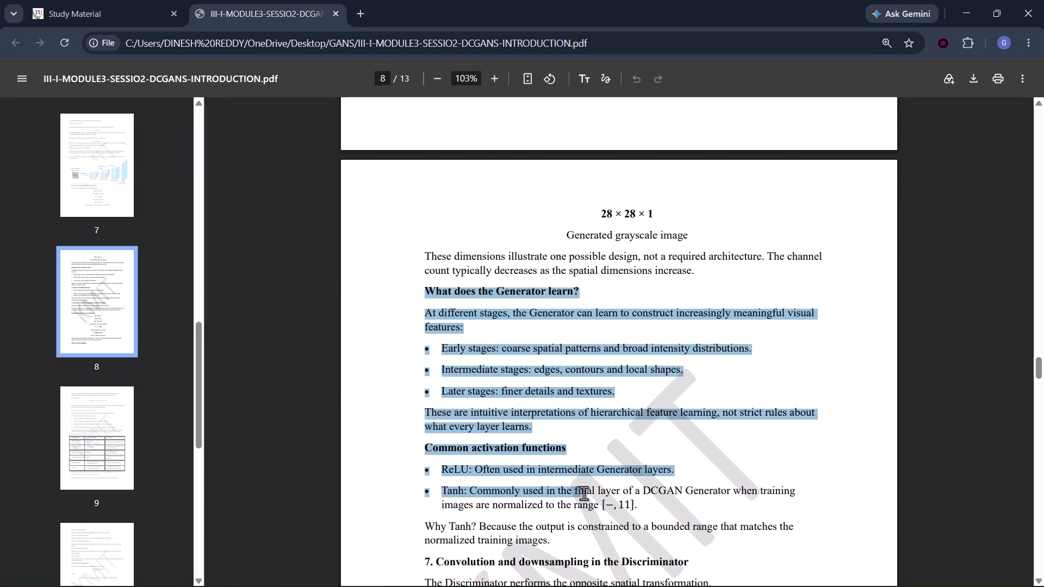
{"action": "left_click_drag", "start_coordinate": [583, 493], "coordinate": [547, 547]}
{"action": "key", "text": "ctrl+c"}
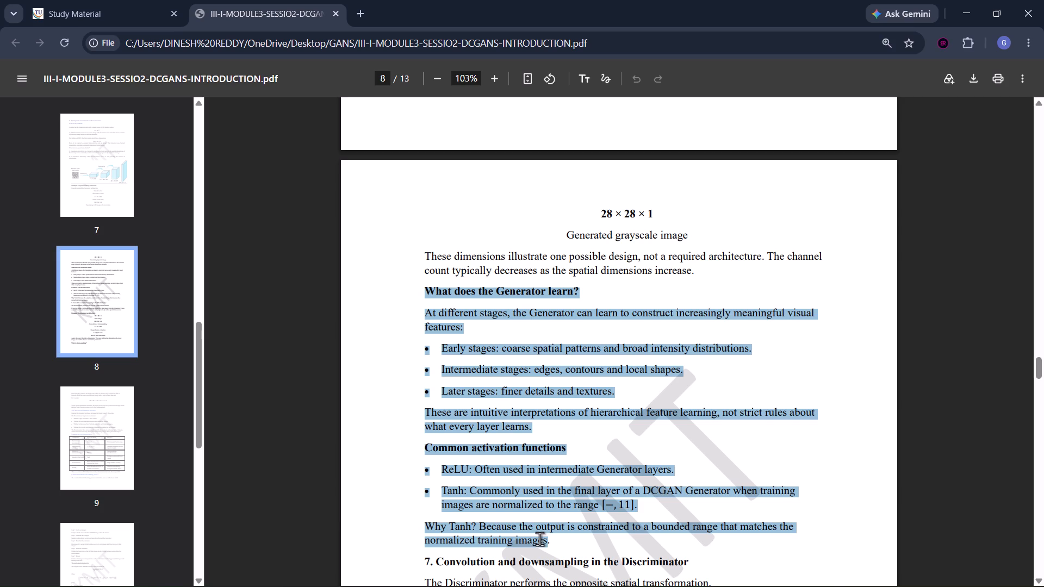
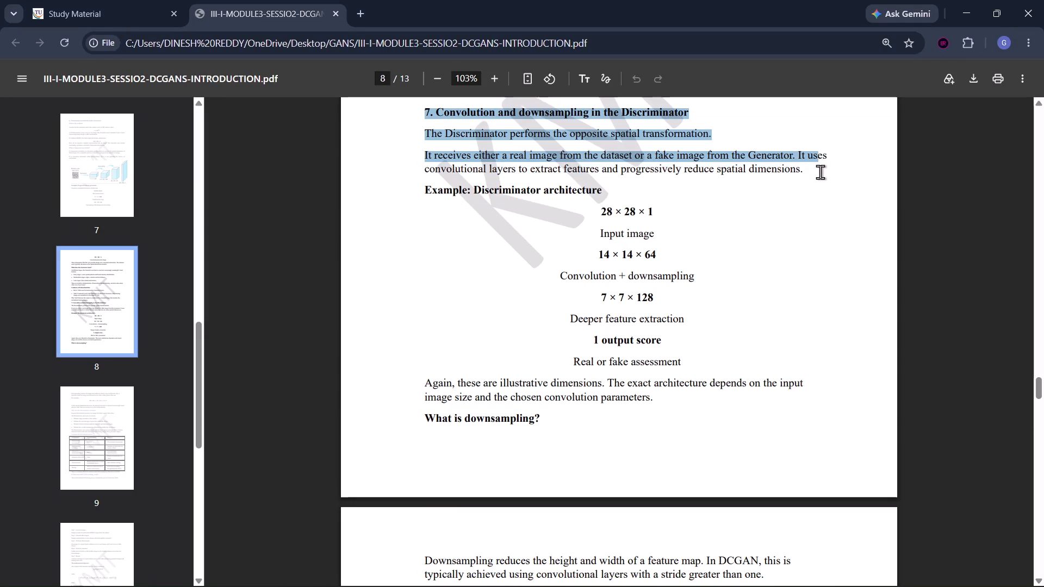
Copy the selected page 8 text through the section 7 Discriminator introduction, ending at "progressively reduce spatial dimensions.".
{"action": "key", "text": "ctrl+c"}
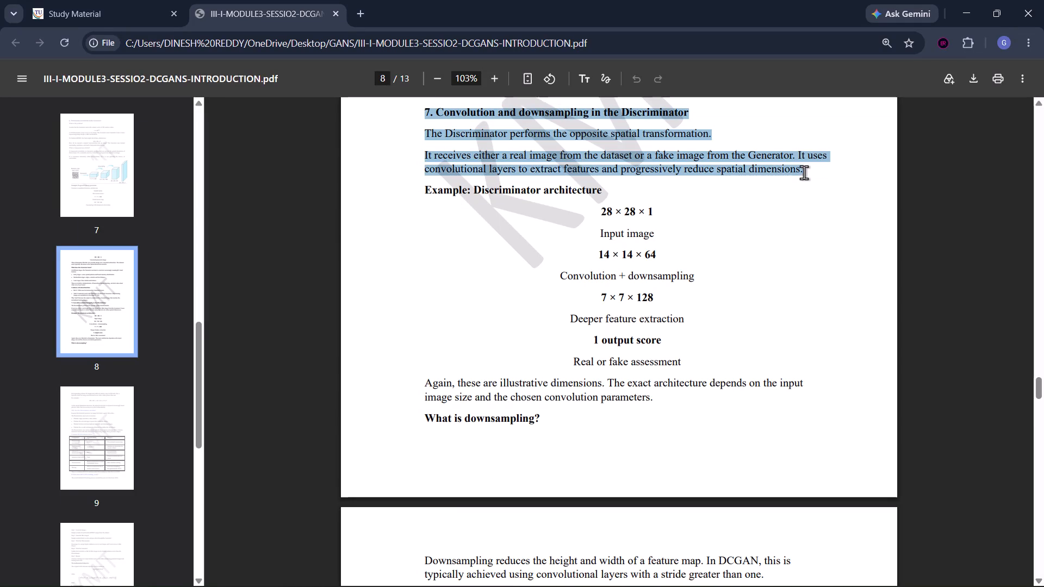
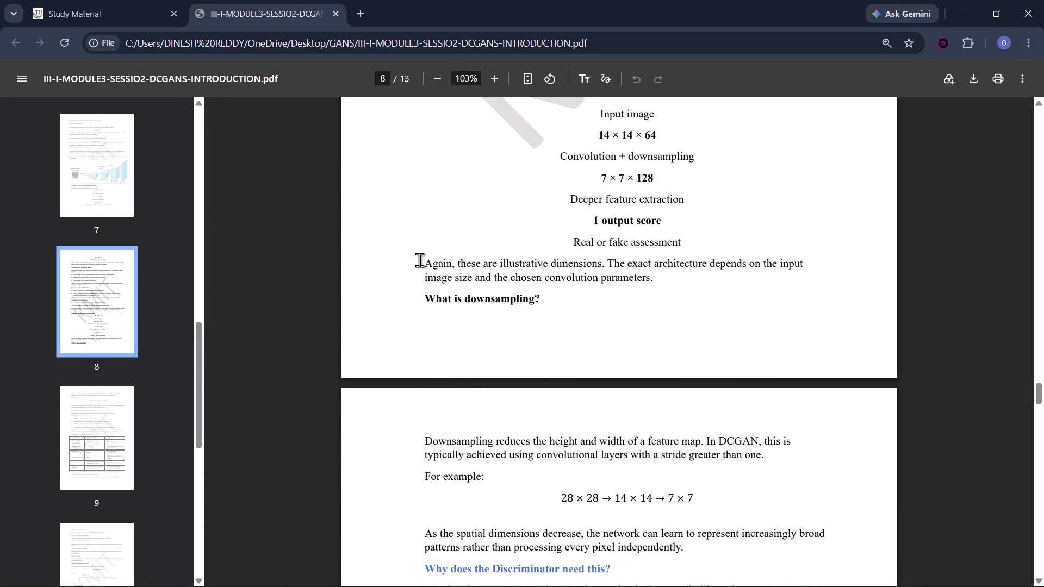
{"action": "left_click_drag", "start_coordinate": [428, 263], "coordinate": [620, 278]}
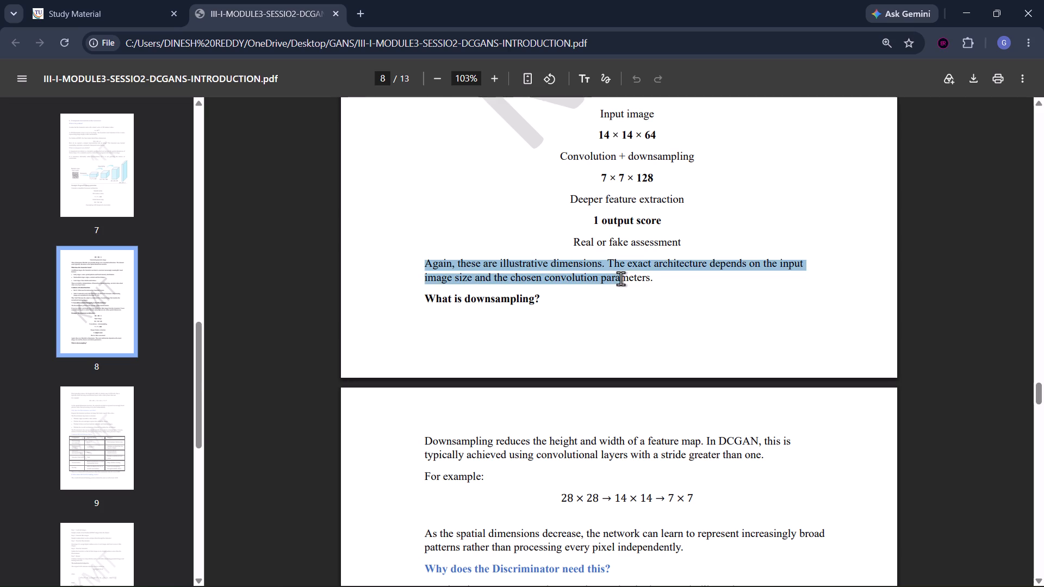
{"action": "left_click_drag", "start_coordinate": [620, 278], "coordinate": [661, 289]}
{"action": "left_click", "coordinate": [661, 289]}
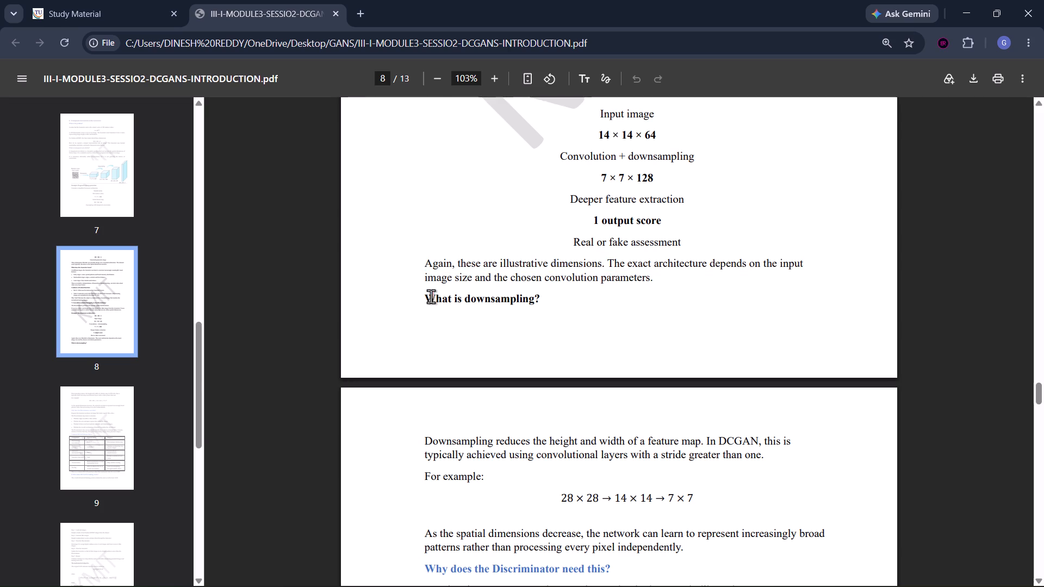
Copy the passage from the "What is downsampling?" heading on page 8 through "processing every pixel independently." on page 9.
{"action": "left_click_drag", "start_coordinate": [426, 294], "coordinate": [706, 579]}
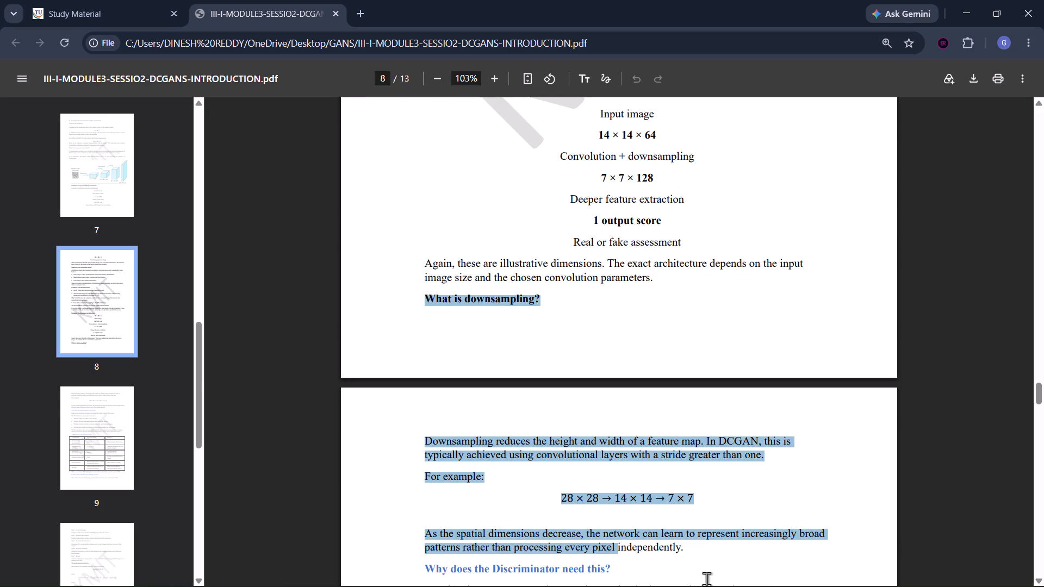
{"action": "left_click_drag", "start_coordinate": [706, 579], "coordinate": [687, 547]}
{"action": "key", "text": "ctrl+c"}
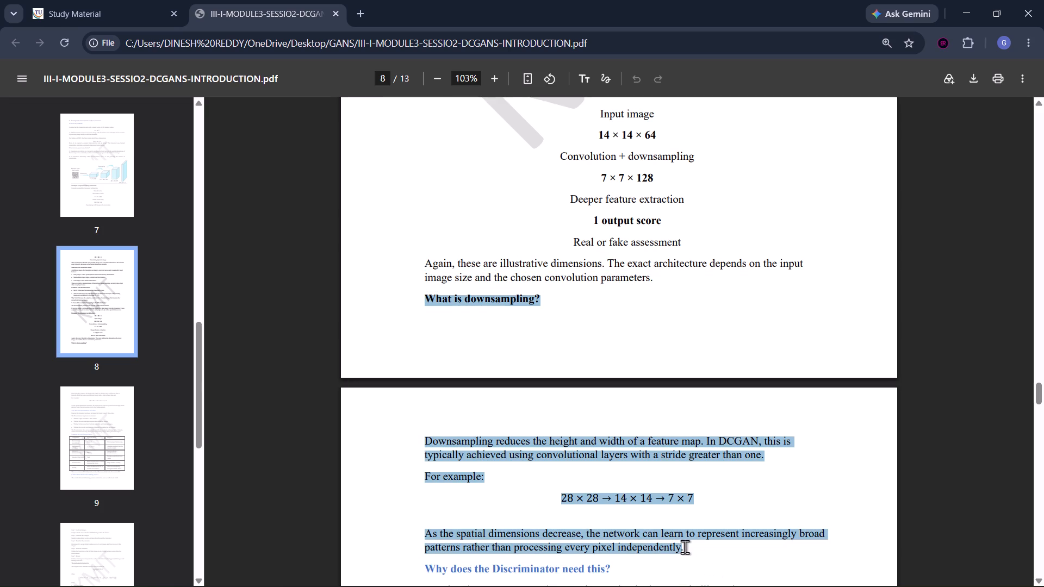
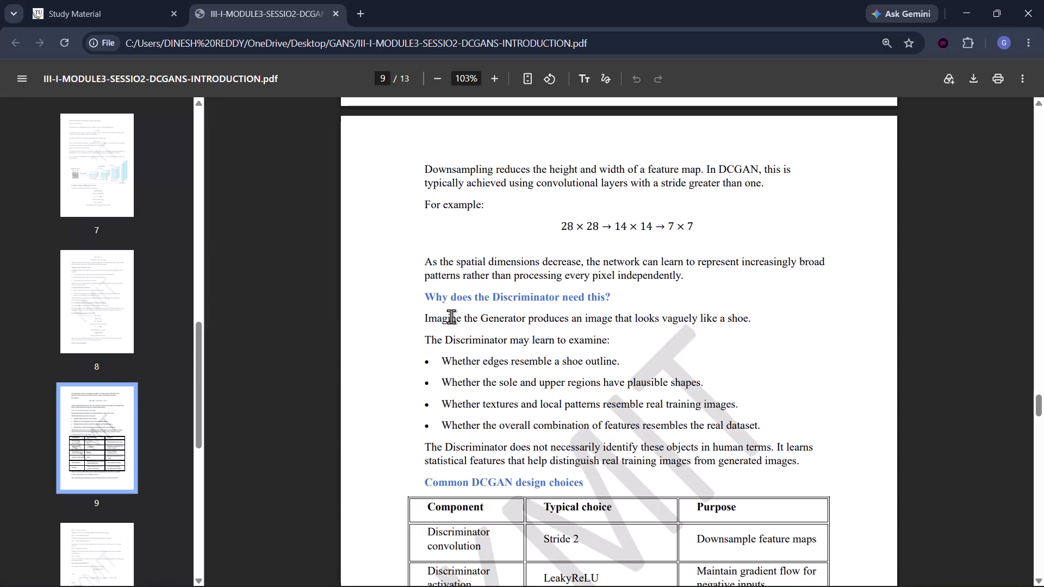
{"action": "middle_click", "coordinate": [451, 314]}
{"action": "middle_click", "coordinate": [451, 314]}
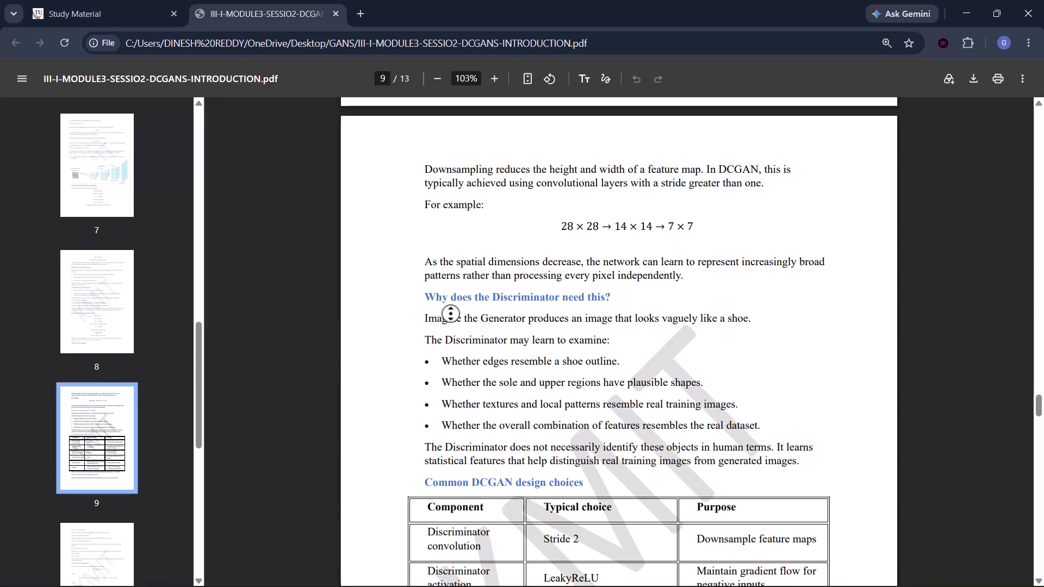
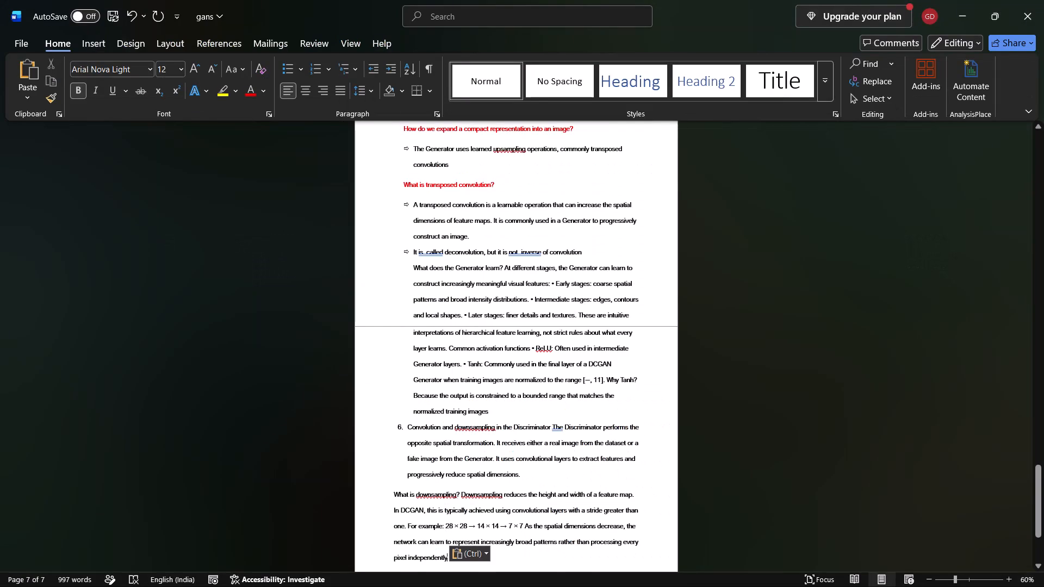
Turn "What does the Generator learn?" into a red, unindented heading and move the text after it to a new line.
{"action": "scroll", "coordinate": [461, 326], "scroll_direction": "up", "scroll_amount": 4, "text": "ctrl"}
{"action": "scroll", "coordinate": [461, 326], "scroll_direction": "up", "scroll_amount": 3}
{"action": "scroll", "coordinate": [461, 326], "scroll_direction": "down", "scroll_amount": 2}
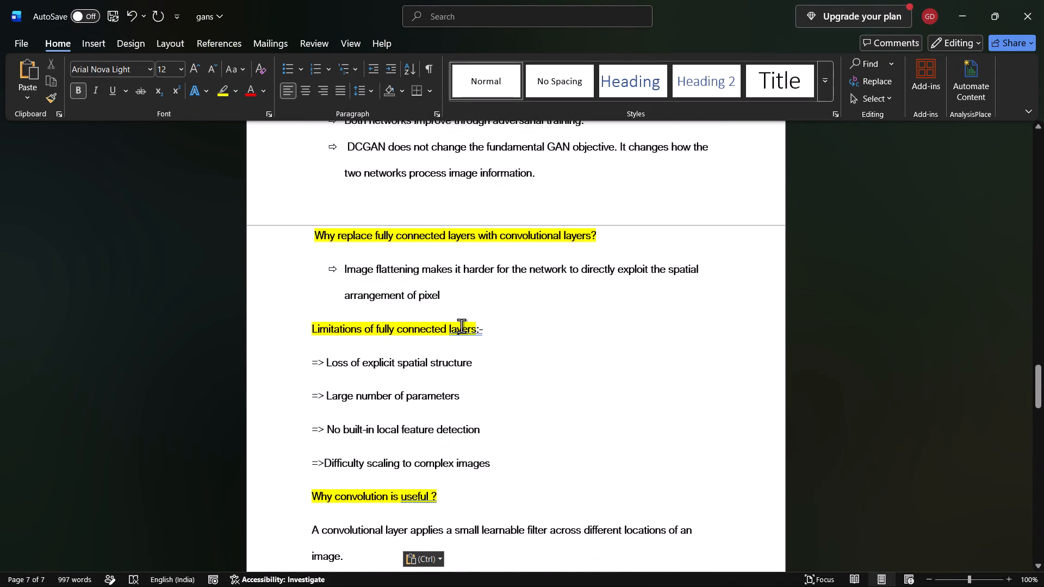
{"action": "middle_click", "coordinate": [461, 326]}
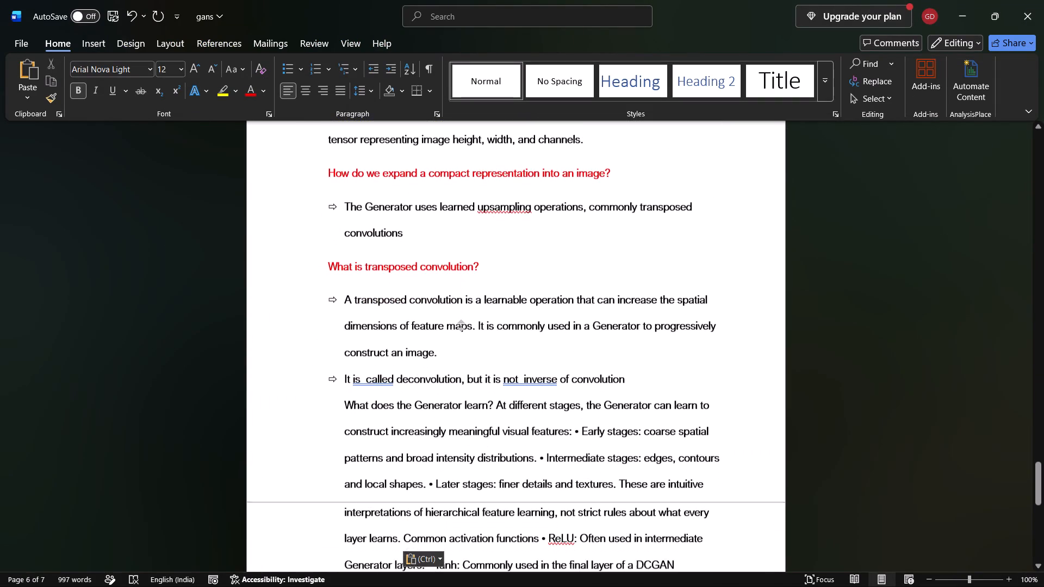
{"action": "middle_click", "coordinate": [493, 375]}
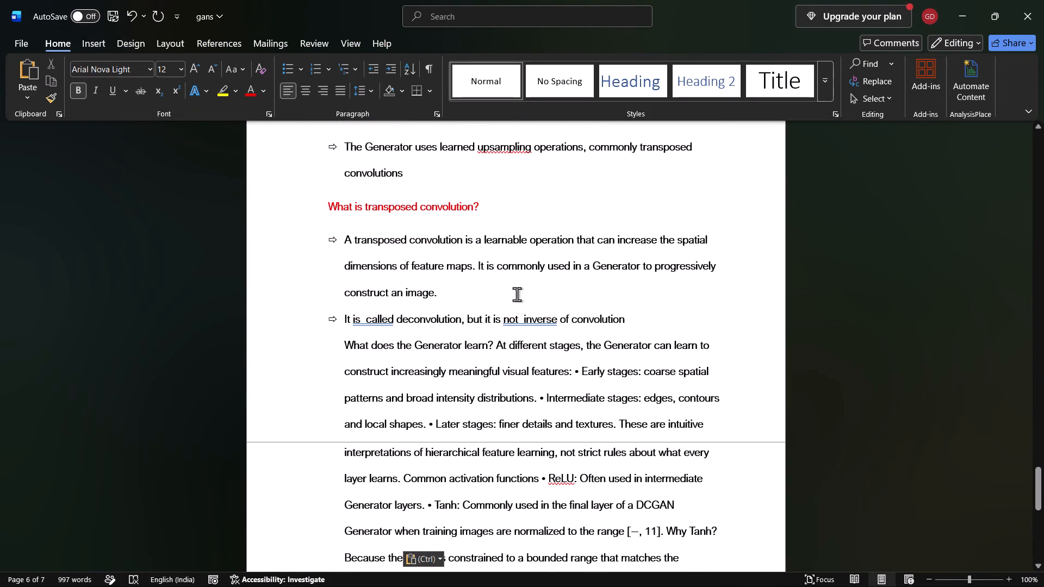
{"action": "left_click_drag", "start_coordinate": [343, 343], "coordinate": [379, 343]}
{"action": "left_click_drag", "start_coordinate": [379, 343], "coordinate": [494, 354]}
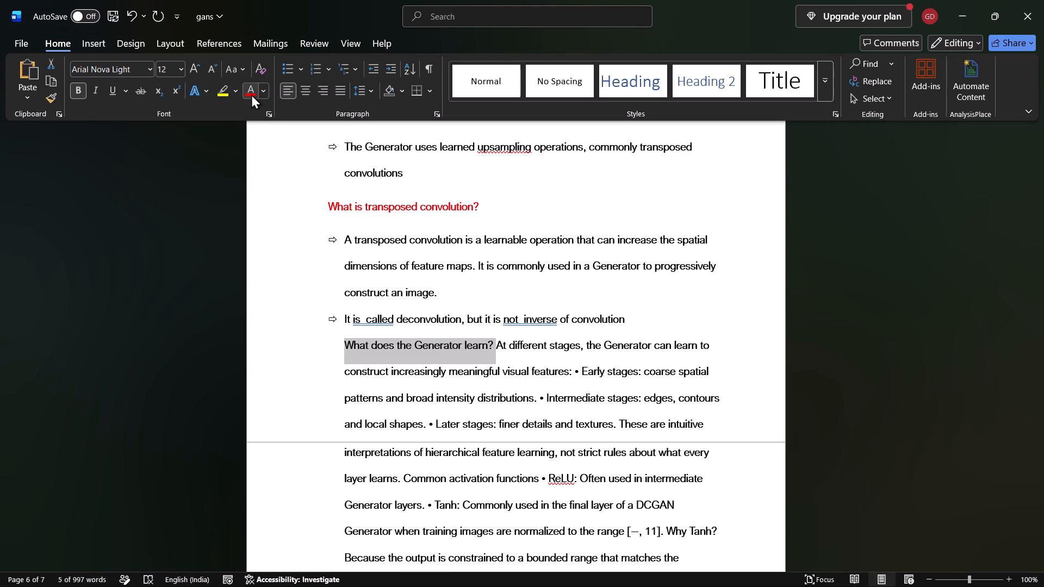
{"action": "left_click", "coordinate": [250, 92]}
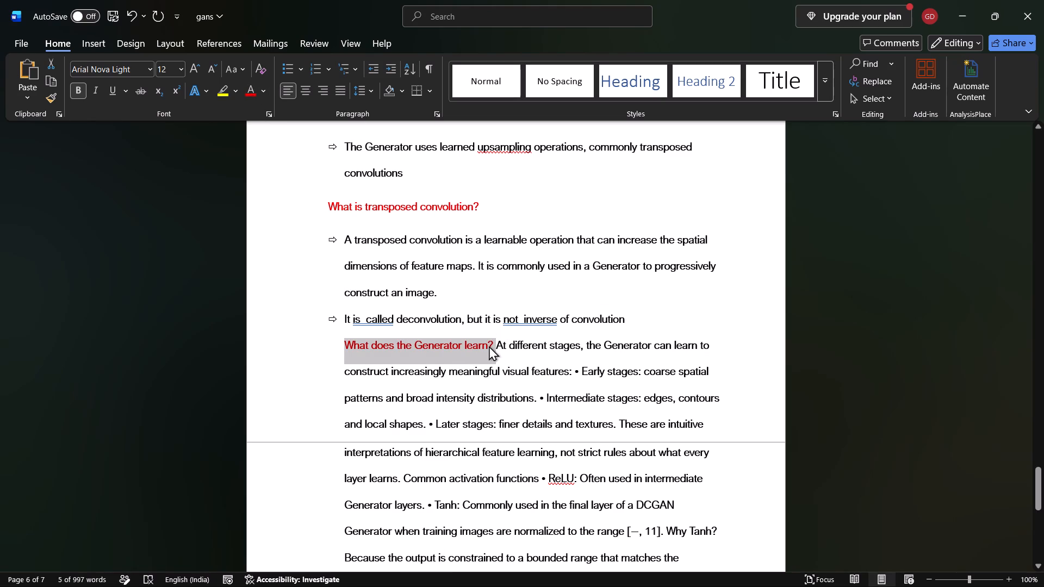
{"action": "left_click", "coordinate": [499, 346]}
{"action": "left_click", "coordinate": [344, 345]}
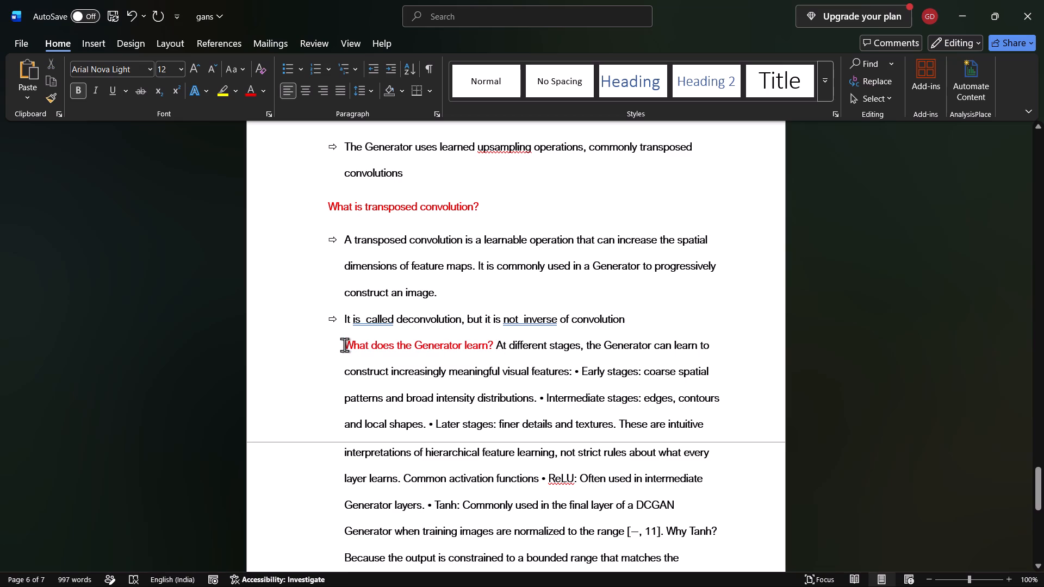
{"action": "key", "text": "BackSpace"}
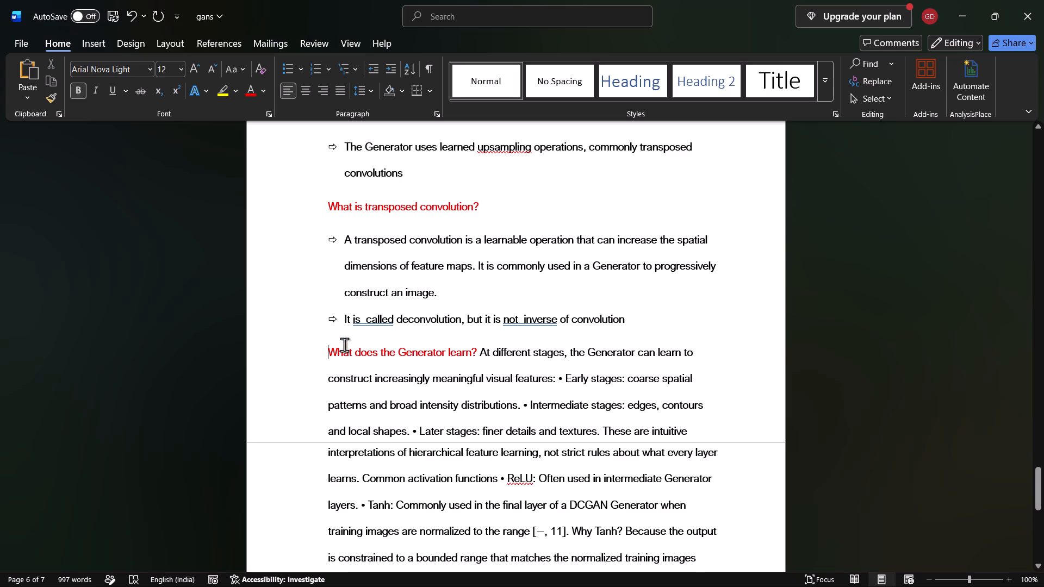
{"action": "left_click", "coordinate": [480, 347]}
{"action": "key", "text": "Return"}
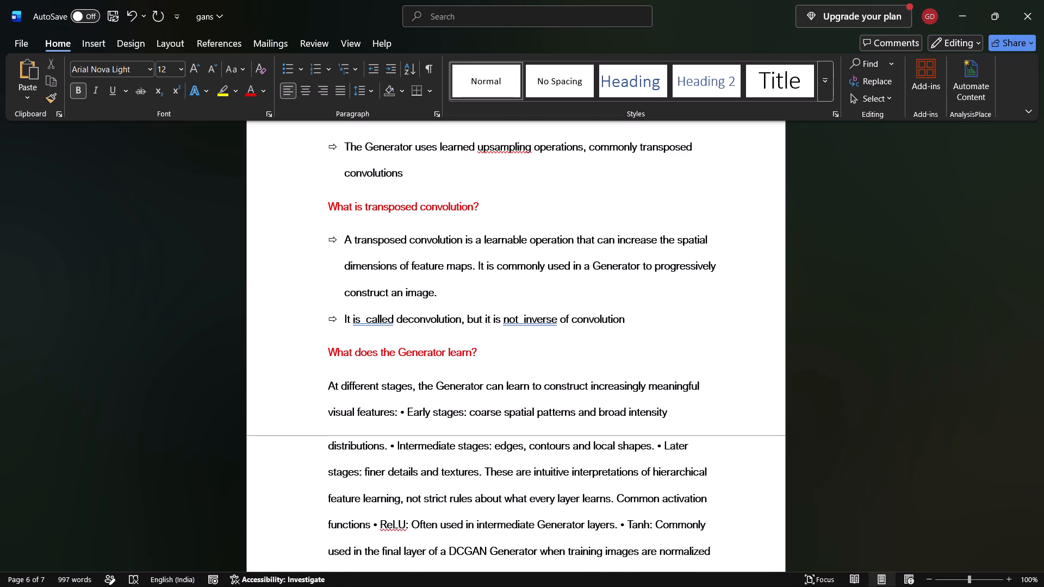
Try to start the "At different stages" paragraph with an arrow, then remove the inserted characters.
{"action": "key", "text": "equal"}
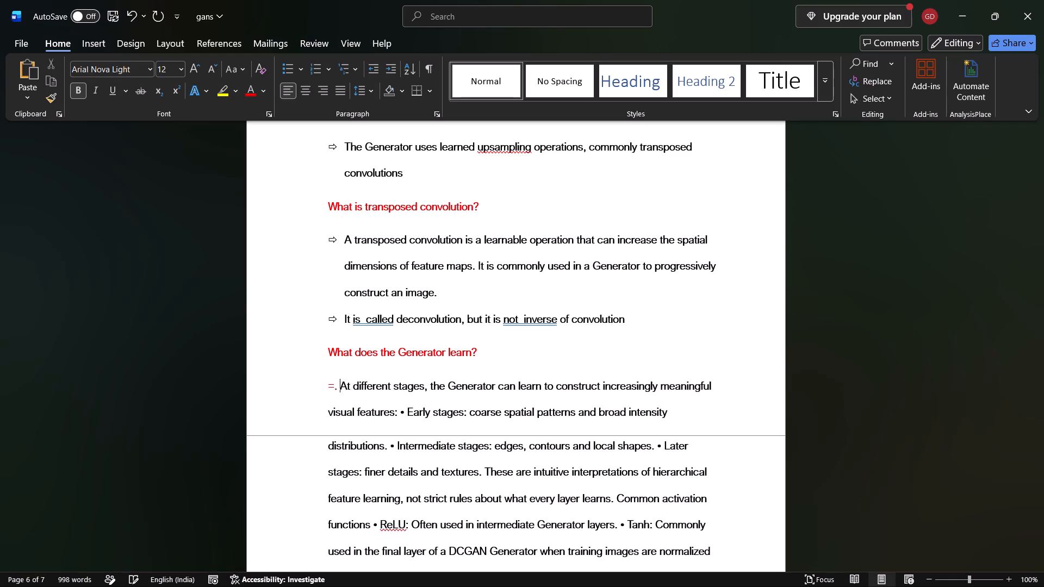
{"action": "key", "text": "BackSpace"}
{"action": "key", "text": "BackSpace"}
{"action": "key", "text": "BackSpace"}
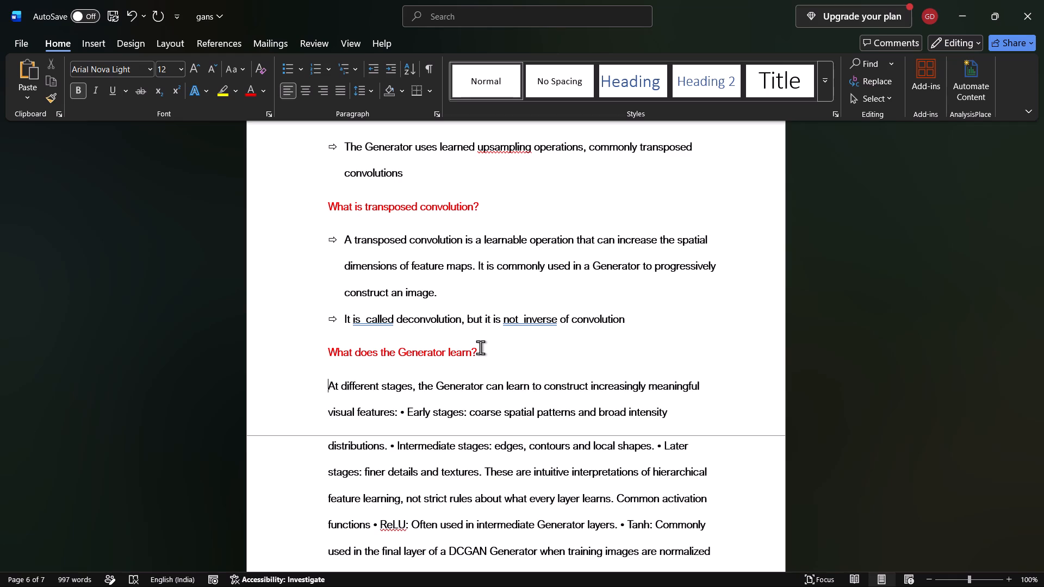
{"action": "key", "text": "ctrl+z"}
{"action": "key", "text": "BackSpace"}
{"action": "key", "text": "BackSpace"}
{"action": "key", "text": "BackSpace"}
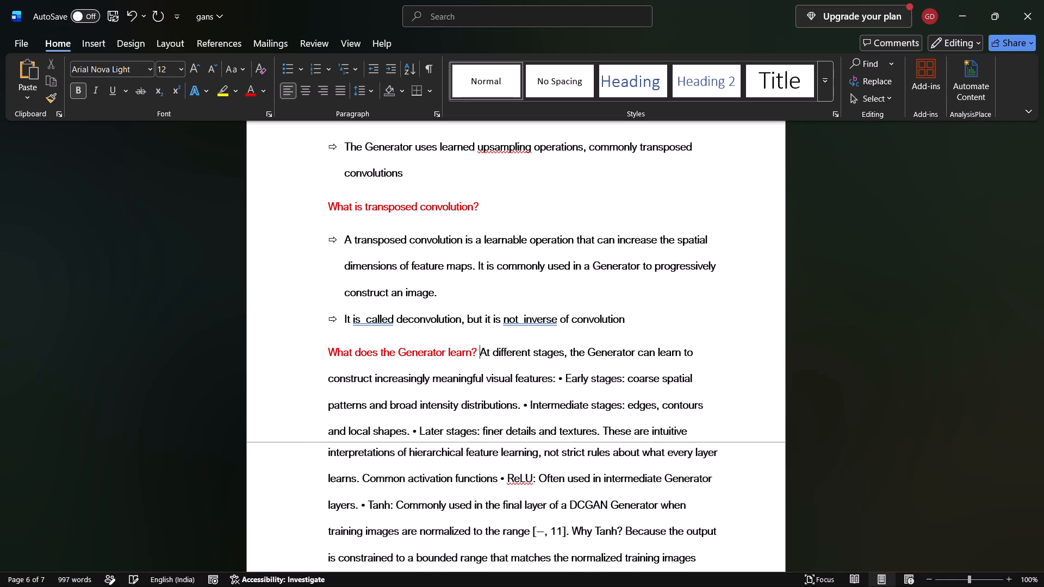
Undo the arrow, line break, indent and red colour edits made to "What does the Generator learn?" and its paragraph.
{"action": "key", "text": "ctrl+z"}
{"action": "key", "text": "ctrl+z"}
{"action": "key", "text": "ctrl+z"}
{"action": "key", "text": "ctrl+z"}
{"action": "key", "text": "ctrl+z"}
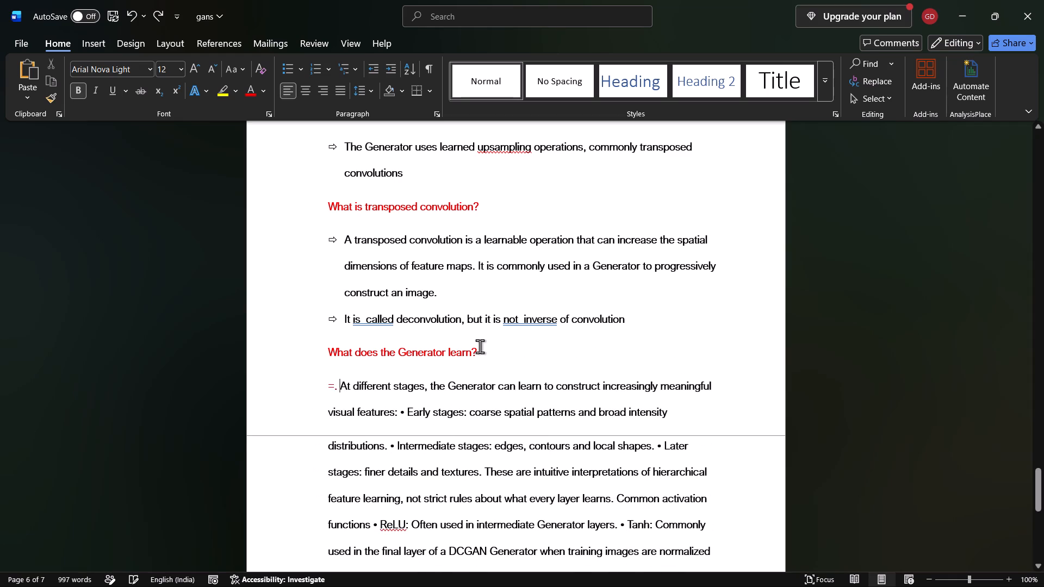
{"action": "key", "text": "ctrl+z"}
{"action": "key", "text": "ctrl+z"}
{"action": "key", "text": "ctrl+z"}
Move the text starting "At different stages" to its own line as an arrow (=>) bullet.
{"action": "left_click", "coordinate": [495, 349]}
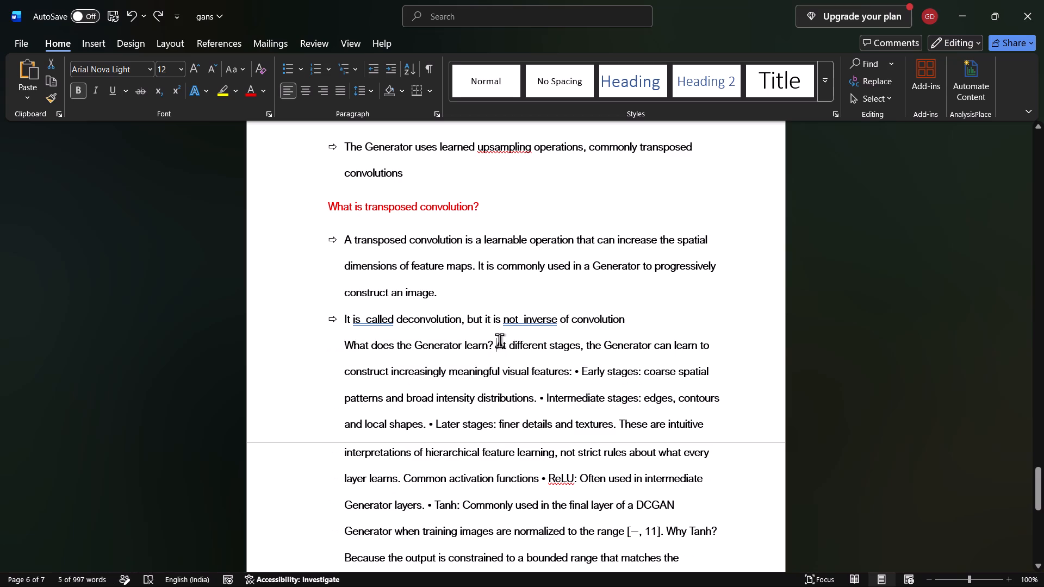
{"action": "key", "text": "Return"}
{"action": "type", "text": "=>"}
{"action": "key", "text": "space"}
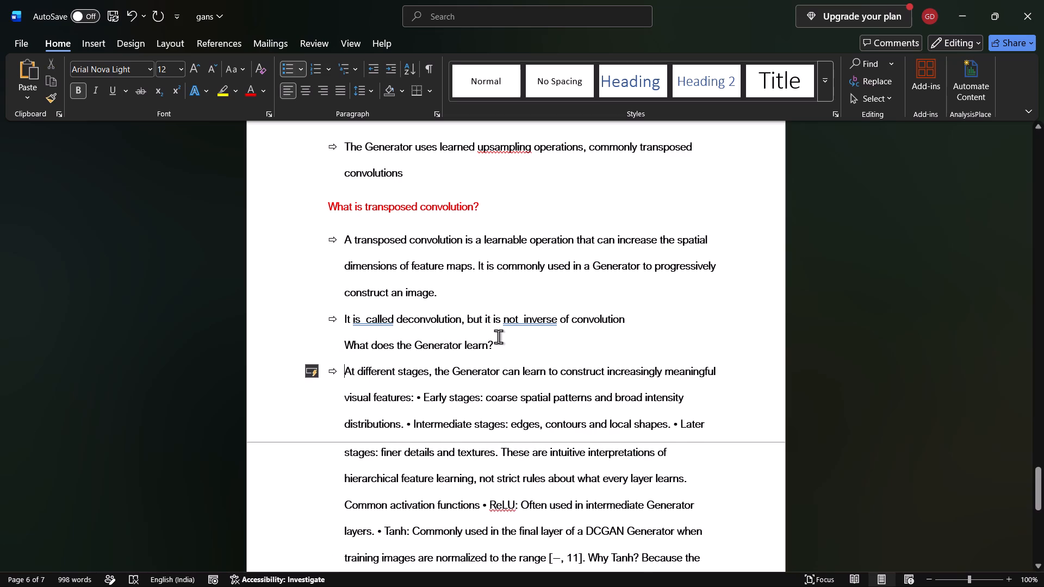
Remove the list indent from "What does the Generator learn?" and colour it red as a heading.
{"action": "left_click", "coordinate": [345, 344]}
{"action": "key", "text": "BackSpace"}
{"action": "left_click_drag", "start_coordinate": [330, 351], "coordinate": [495, 364]}
{"action": "left_click", "coordinate": [244, 92]}
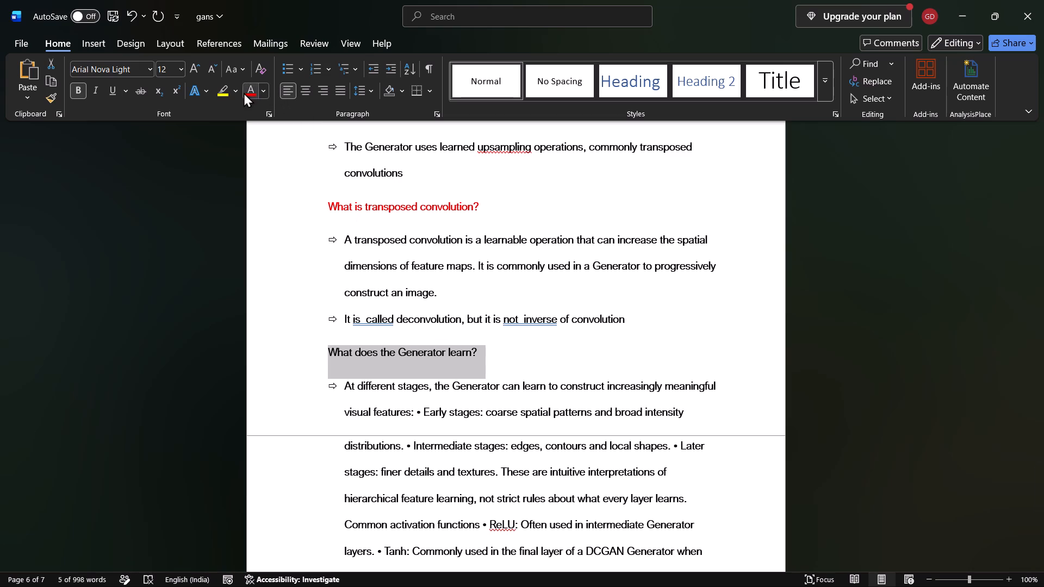
{"action": "left_click", "coordinate": [435, 395]}
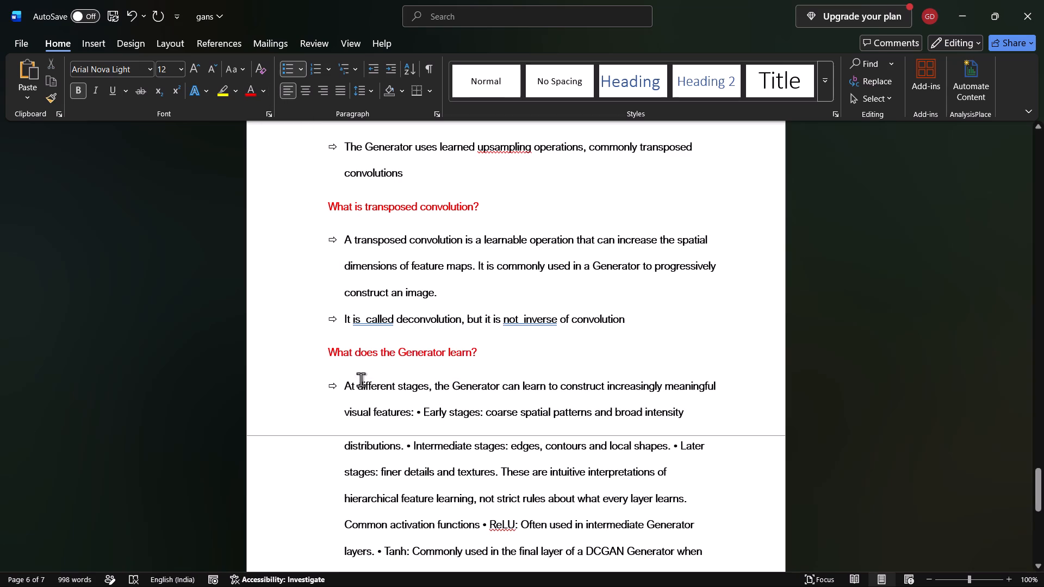
Split the Early stages, Intermediate stages, Later stages and "These are intuitive interpretations" text into separate arrow bullets.
{"action": "left_click", "coordinate": [419, 408]}
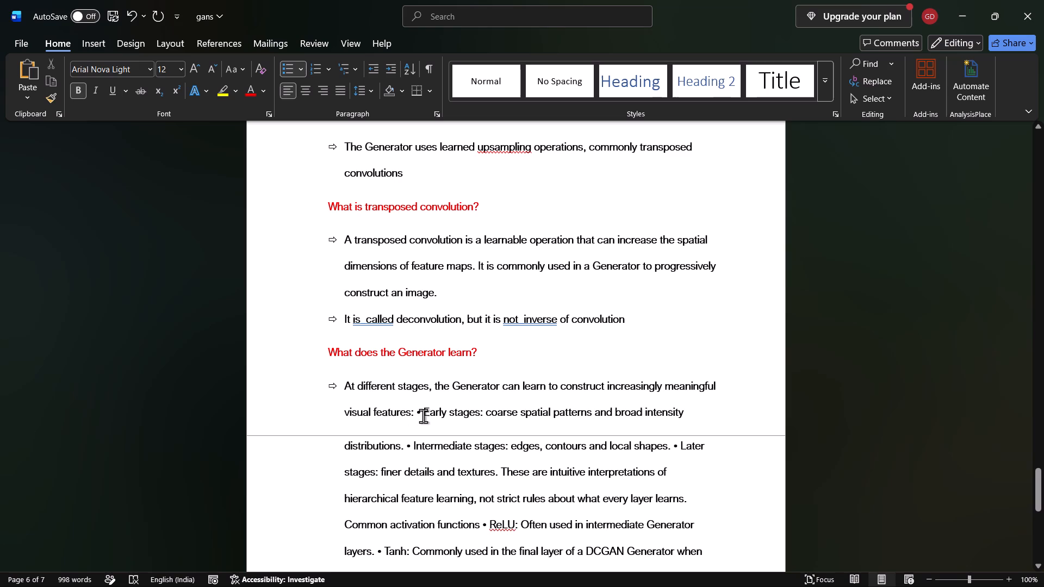
{"action": "left_click", "coordinate": [417, 413]}
{"action": "key", "text": "Return"}
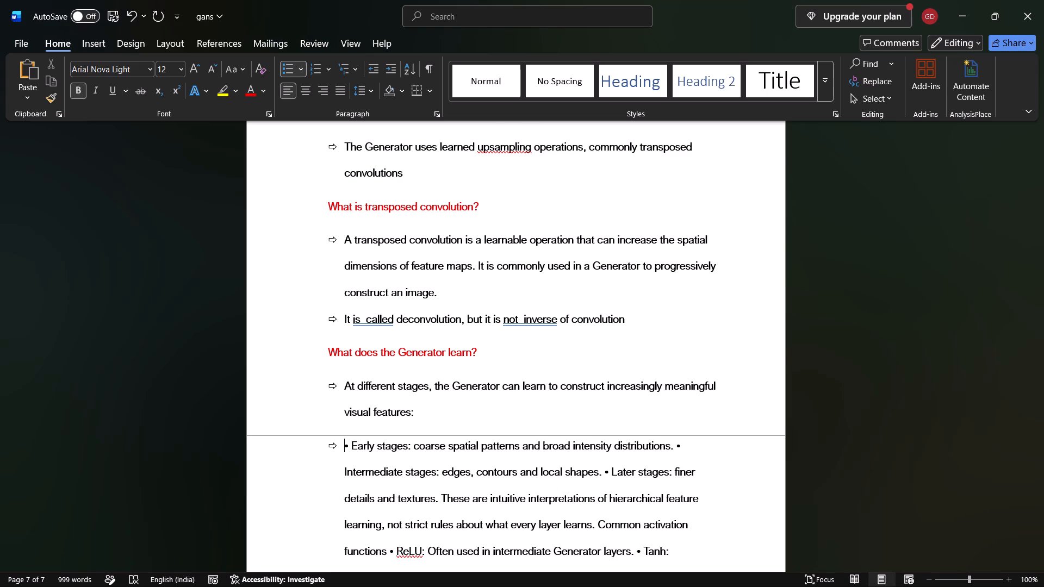
{"action": "scroll", "coordinate": [417, 411], "scroll_direction": "up", "scroll_amount": 1}
{"action": "scroll", "coordinate": [417, 287], "scroll_direction": "down", "scroll_amount": 1}
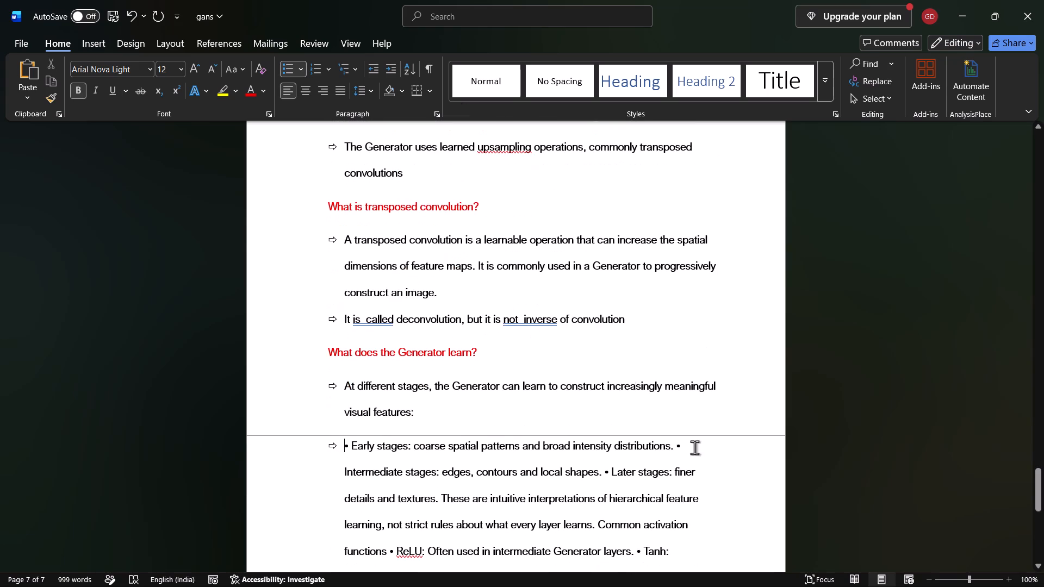
{"action": "left_click", "coordinate": [675, 444]}
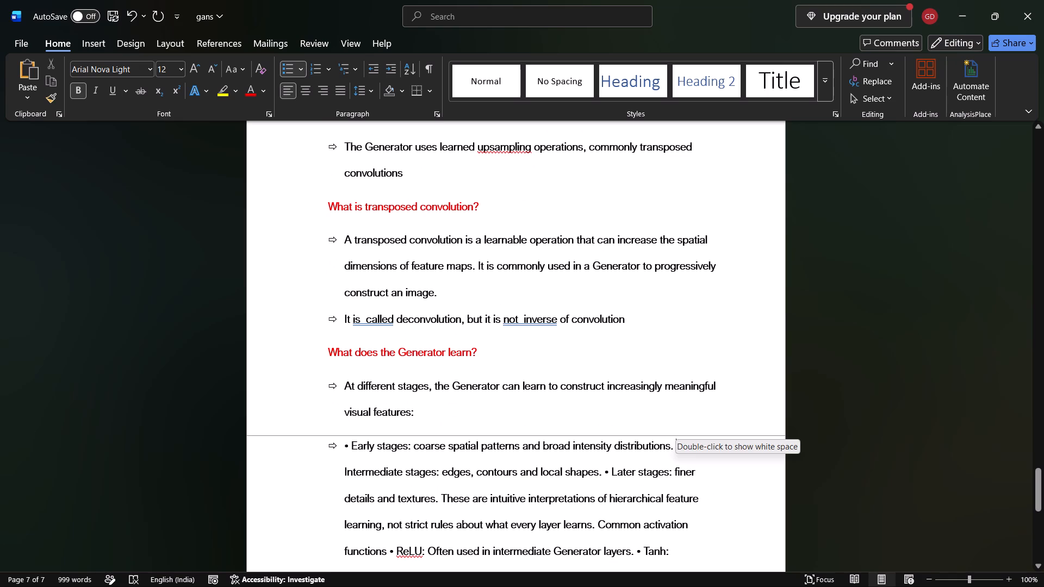
{"action": "key", "text": "Return"}
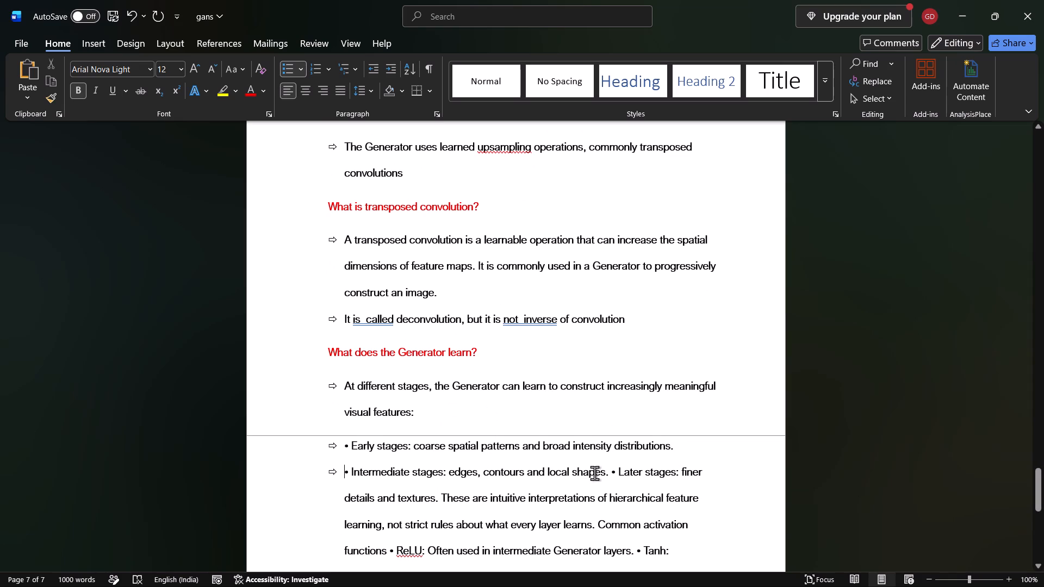
{"action": "left_click", "coordinate": [612, 473]}
{"action": "key", "text": "Return"}
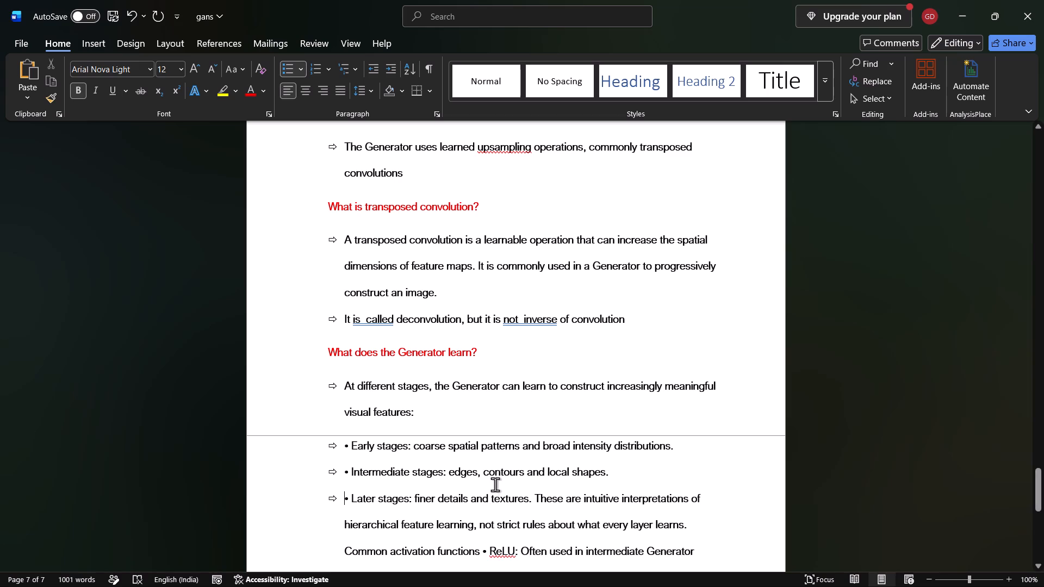
{"action": "left_click", "coordinate": [534, 498]}
{"action": "key", "text": "Return"}
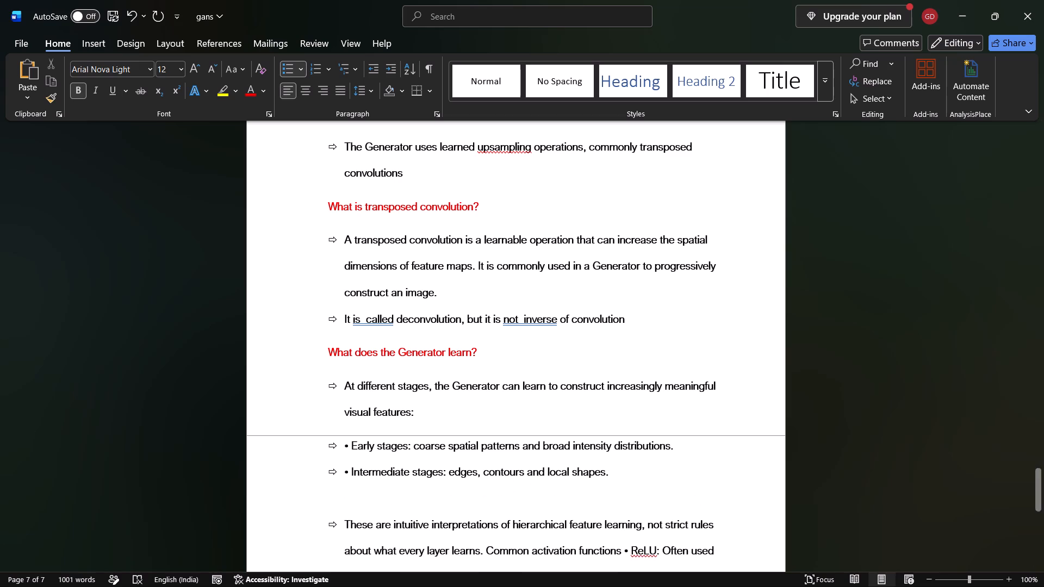
Put "Common activation functions" on its own unbulleted line and start the ReLU text below it as an arrow (=>) bullet.
{"action": "left_click", "coordinate": [482, 548]}
{"action": "key", "text": "Return"}
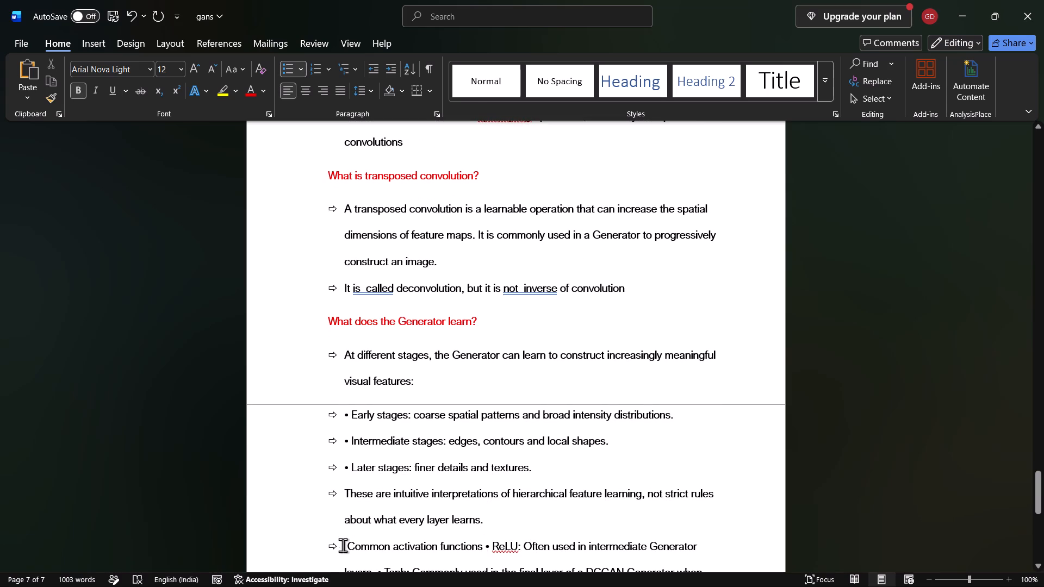
{"action": "key", "text": "BackSpace"}
{"action": "left_click", "coordinate": [485, 546]}
{"action": "key", "text": "Return"}
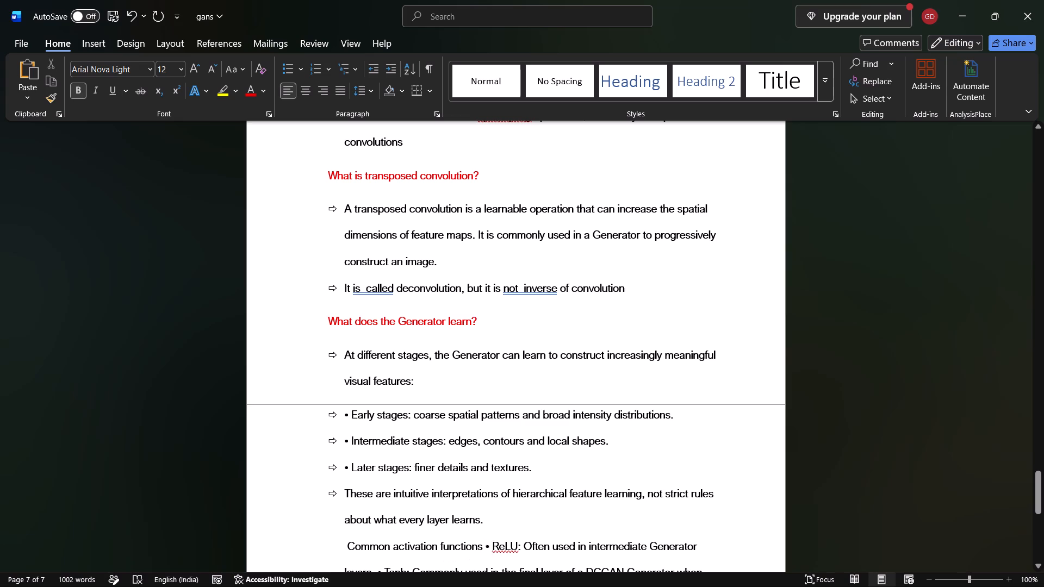
{"action": "type", "text": "=>"}
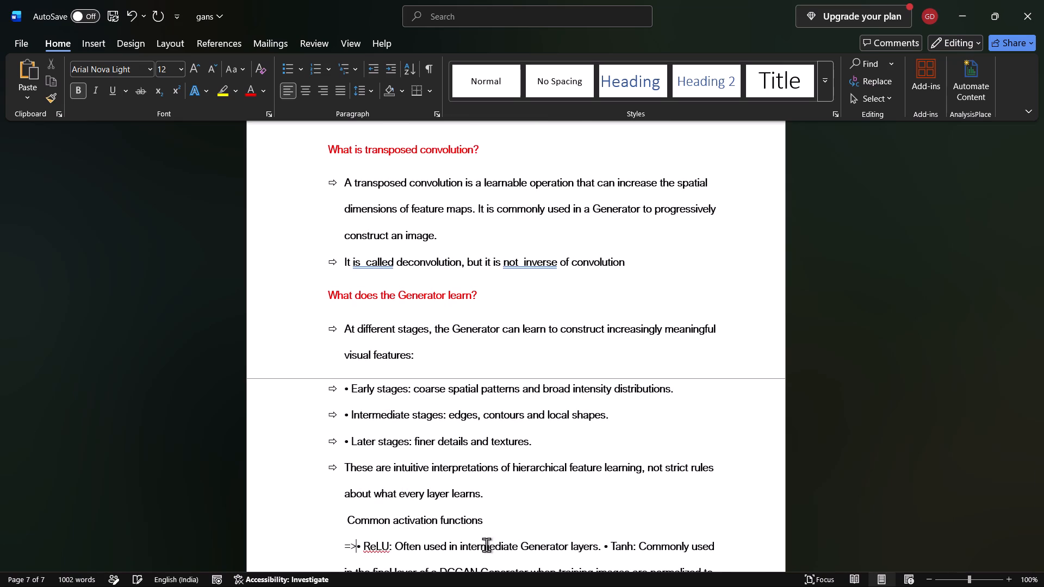
{"action": "key", "text": "space"}
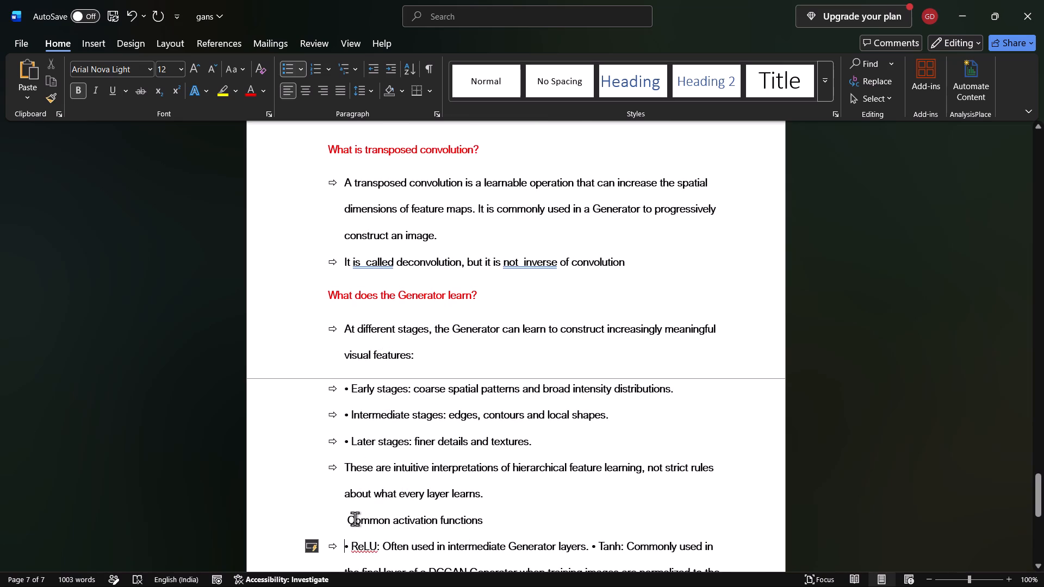
Remove the list indent from "Common activation functions" and colour it red as a heading.
{"action": "left_click", "coordinate": [345, 514]}
{"action": "key", "text": "BackSpace"}
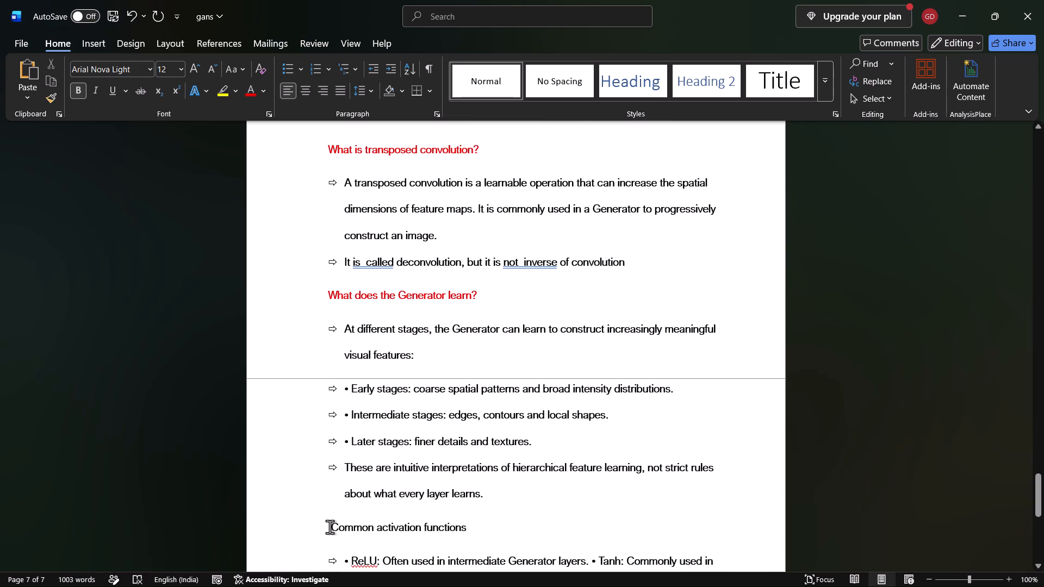
{"action": "left_click_drag", "start_coordinate": [330, 527], "coordinate": [484, 533]}
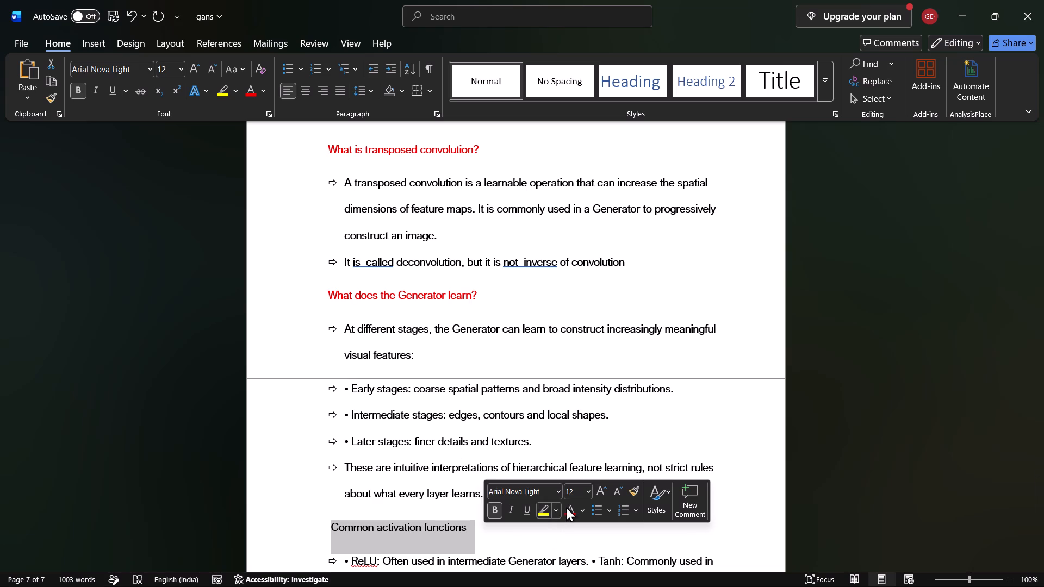
{"action": "left_click", "coordinate": [566, 507]}
{"action": "left_click", "coordinate": [444, 486]}
{"action": "middle_click", "coordinate": [464, 481]}
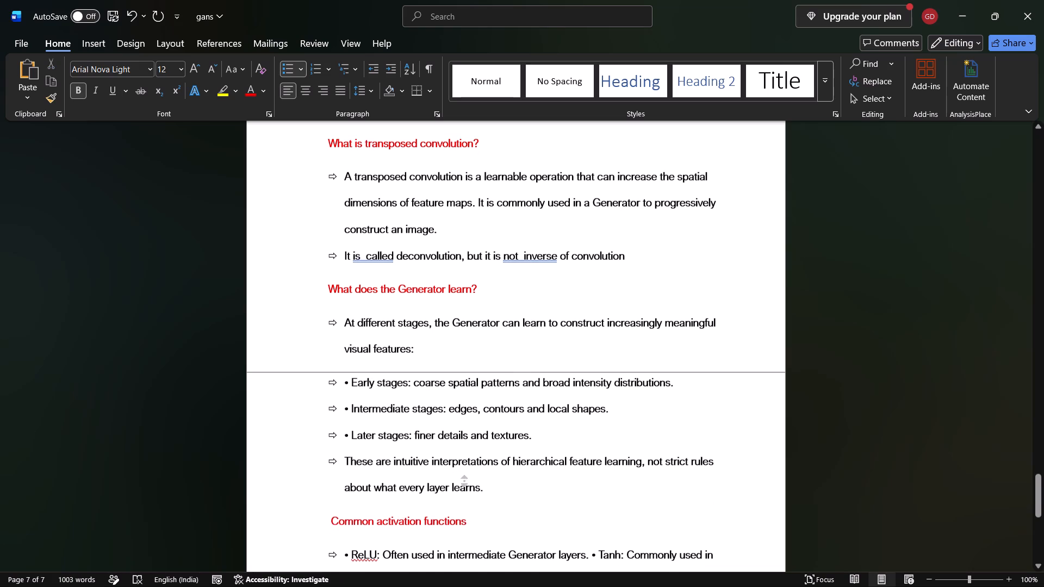
Save the gans document.
{"action": "scroll", "coordinate": [482, 506], "scroll_direction": "down", "scroll_amount": 1}
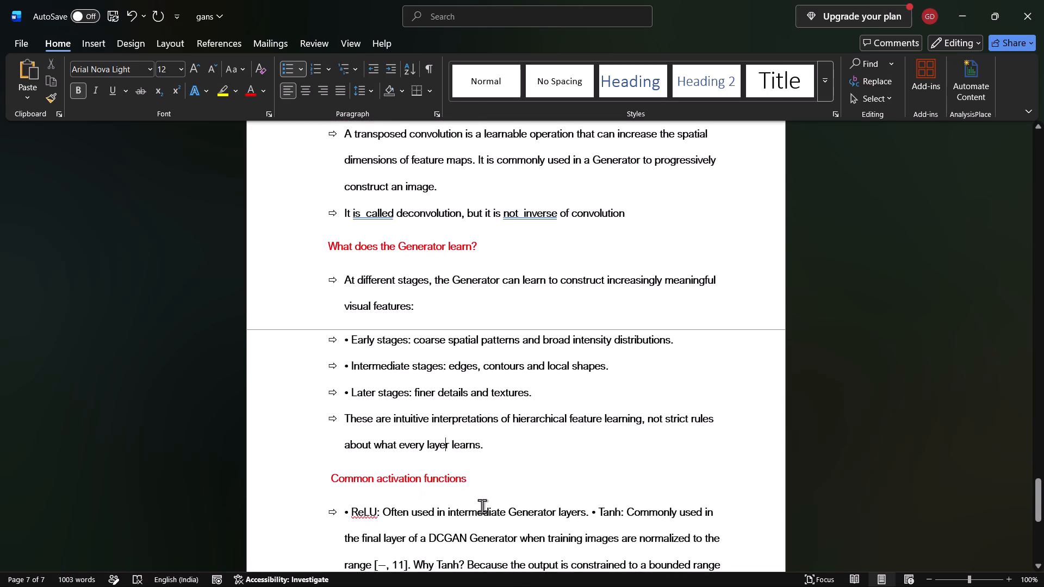
{"action": "scroll", "coordinate": [502, 545], "scroll_direction": "down", "scroll_amount": 1}
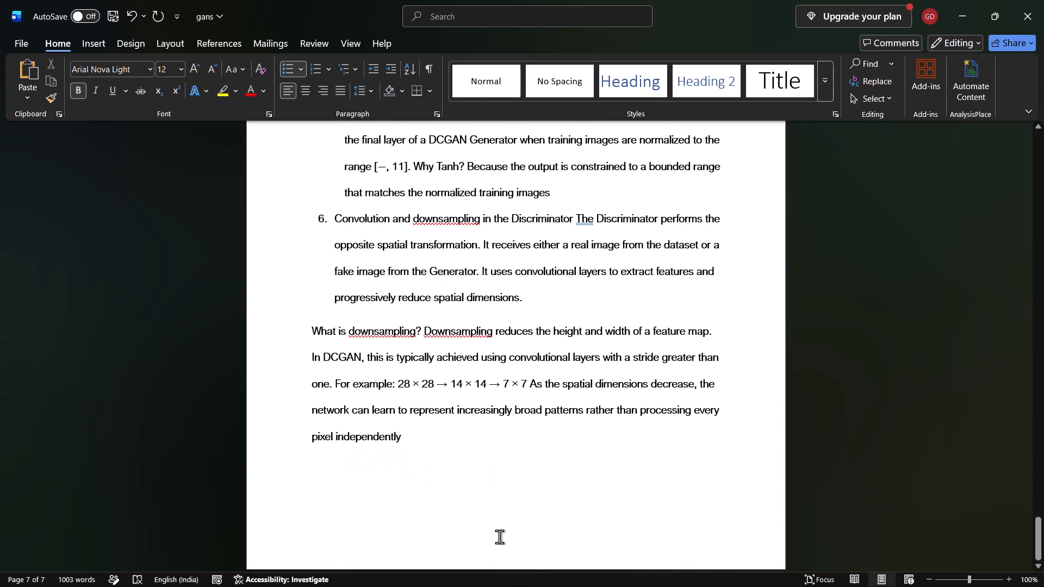
{"action": "key", "text": "ctrl+s"}
Split the "Tanh: Commonly used in the final layer" text from the ReLU point into its own arrow bullet.
{"action": "scroll", "coordinate": [498, 489], "scroll_direction": "up", "scroll_amount": 1}
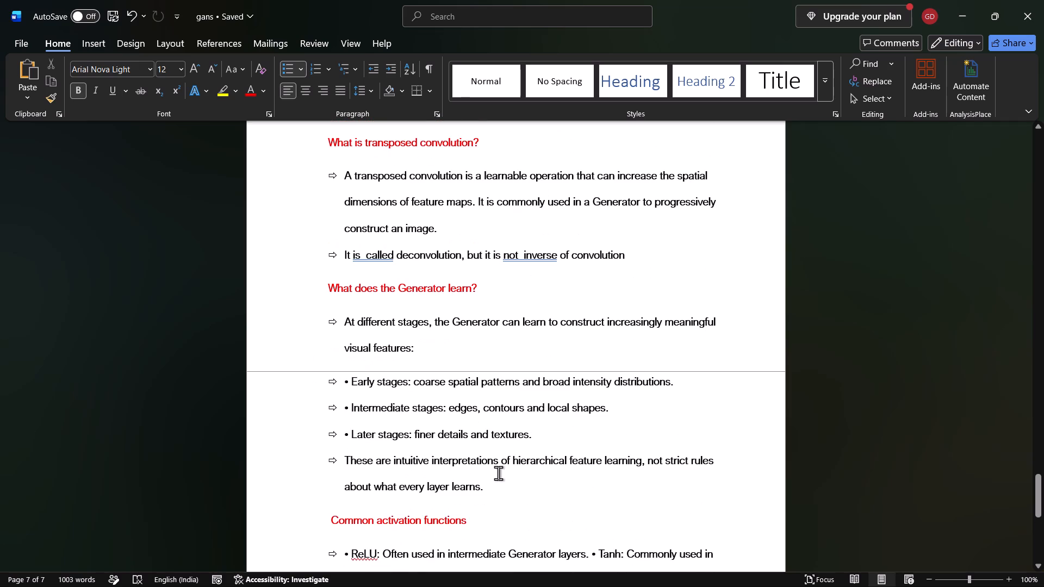
{"action": "middle_click", "coordinate": [502, 470]}
{"action": "middle_click", "coordinate": [542, 542]}
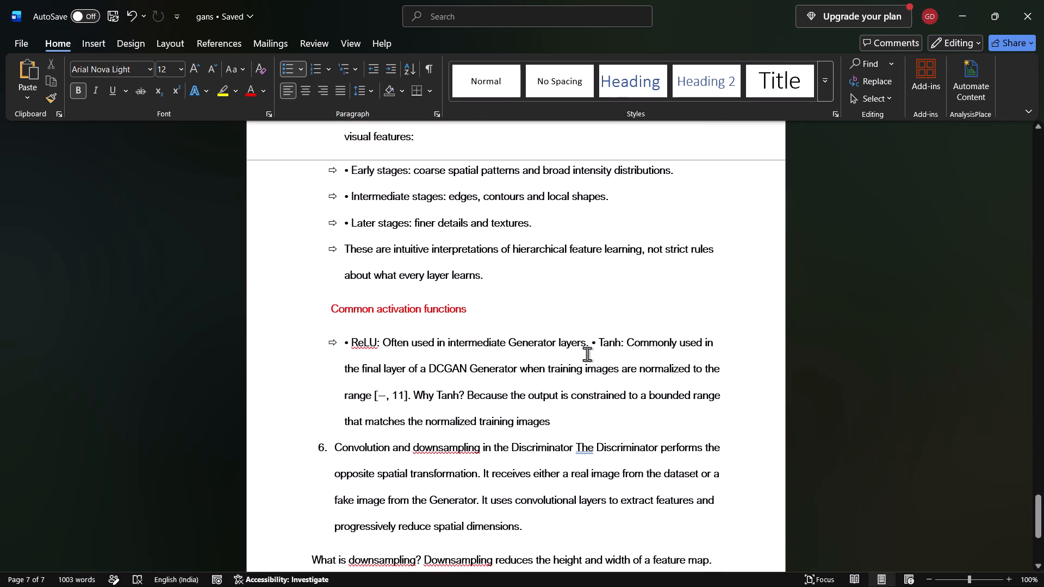
{"action": "left_click", "coordinate": [593, 339]}
{"action": "left_click_drag", "start_coordinate": [593, 339], "coordinate": [654, 444]}
{"action": "left_click", "coordinate": [653, 440]}
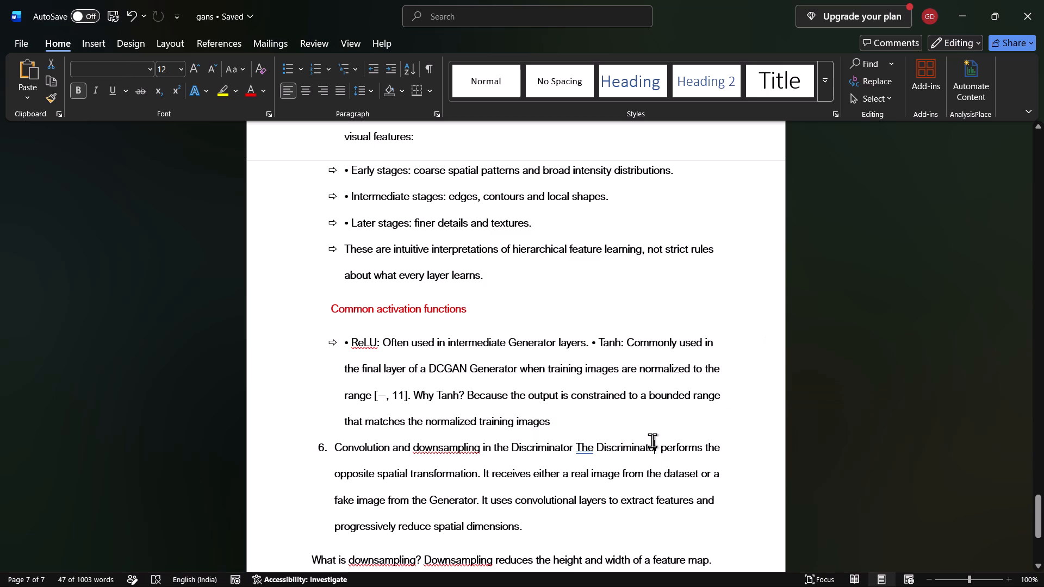
{"action": "left_click", "coordinate": [592, 341]}
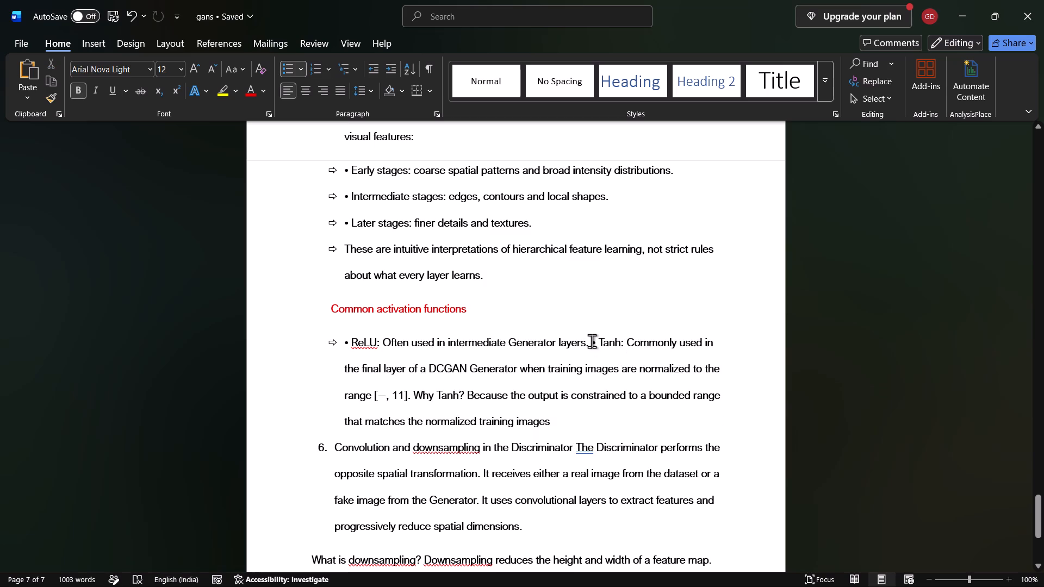
{"action": "key", "text": "Return"}
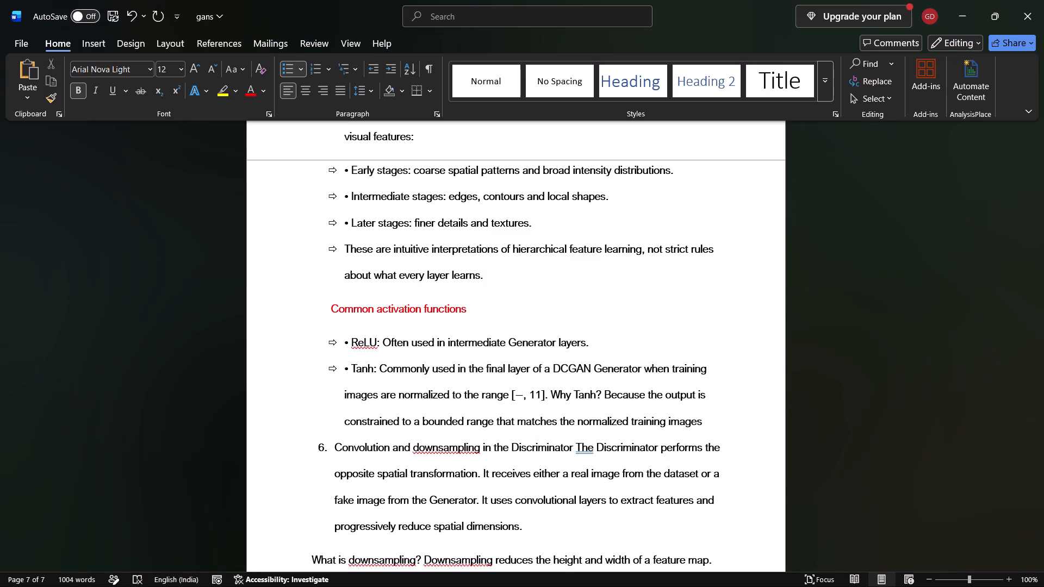
Separate the "Why Tanh?" text from the Tanh bullet into its own paragraph without a bullet or hanging indent.
{"action": "left_click", "coordinate": [551, 396]}
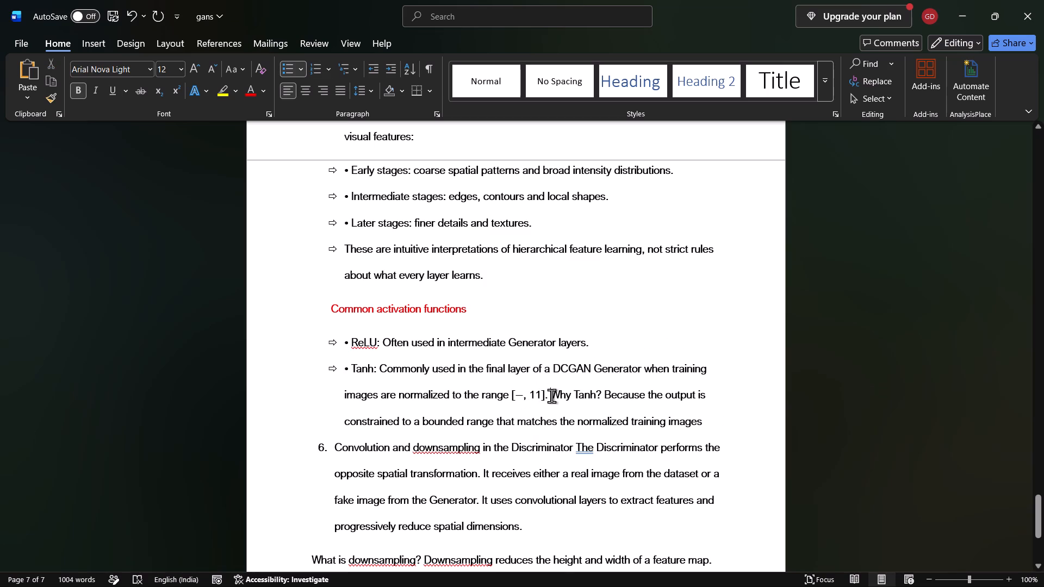
{"action": "key", "text": "Return"}
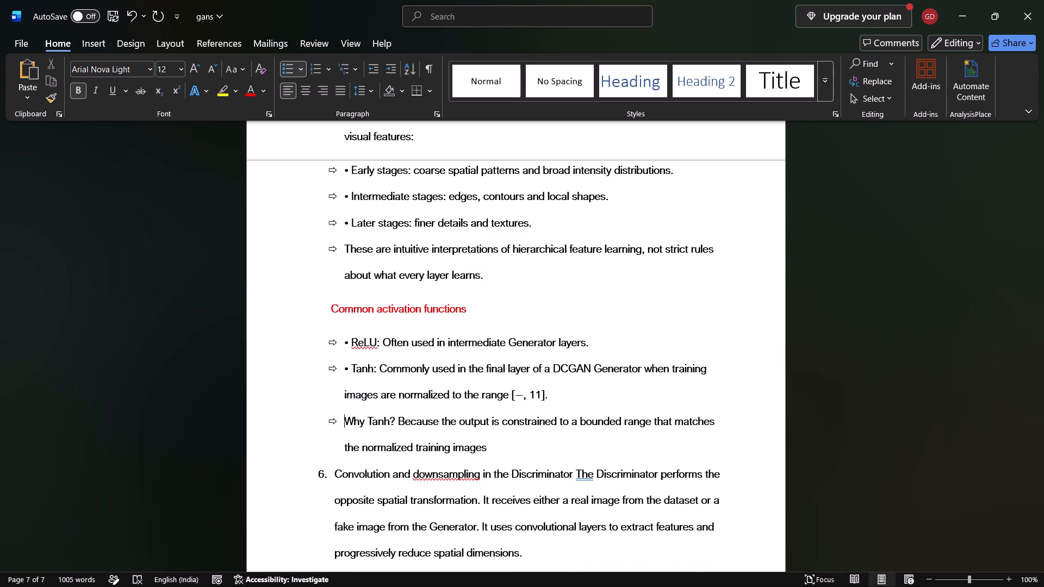
{"action": "key", "text": "BackSpace"}
{"action": "key", "text": "BackSpace"}
Leave "Why Tanh?" on its own line and start the "Because the output is constrained" text below as an arrow (=>) bullet.
{"action": "key", "text": "Right"}
{"action": "key", "text": "Right"}
{"action": "key", "text": "Right"}
{"action": "key", "text": "Right"}
{"action": "key", "text": "Right"}
{"action": "key", "text": "Right"}
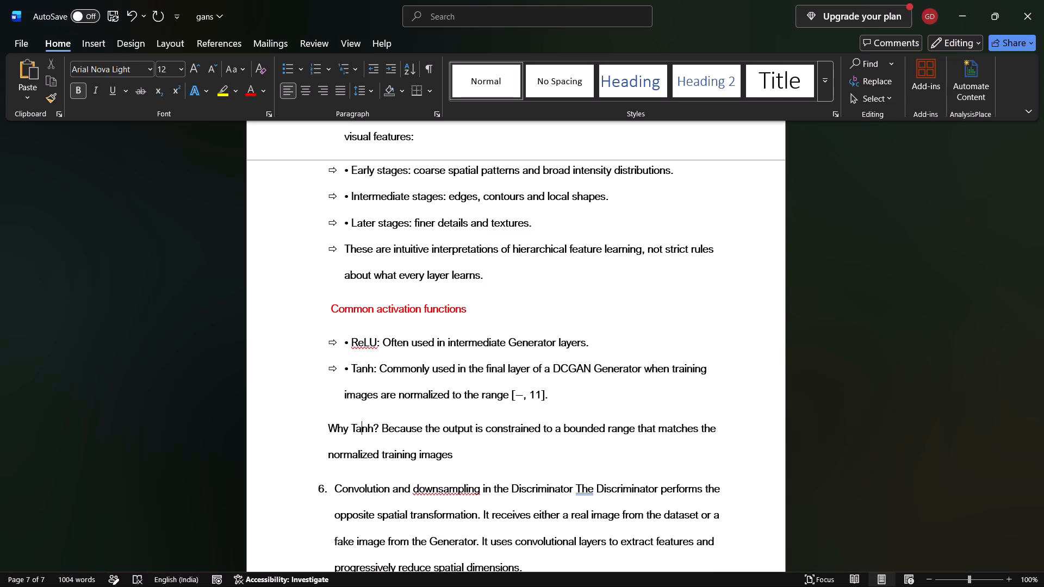
{"action": "key", "text": "Right"}
{"action": "key", "text": "Right"}
{"action": "key", "text": "Right"}
{"action": "key", "text": "Return"}
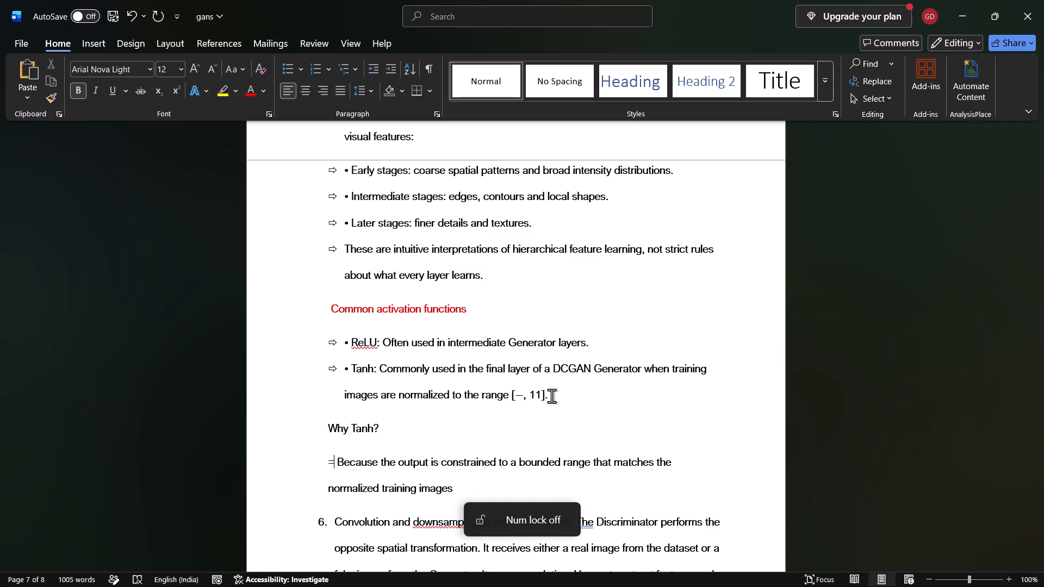
{"action": "key", "text": "ctrl+z"}
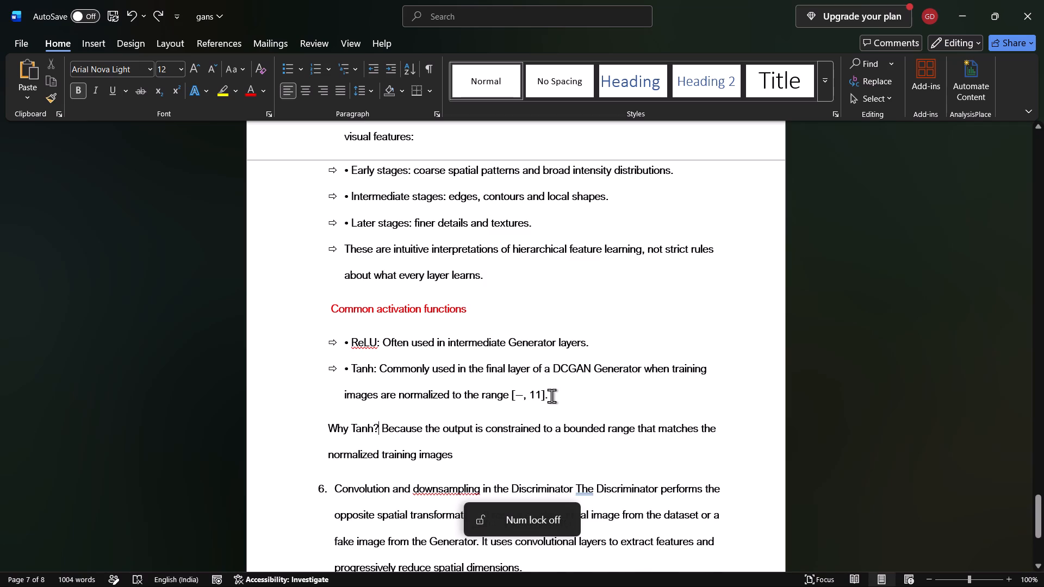
{"action": "key", "text": "Return"}
{"action": "type", "text": "=>"}
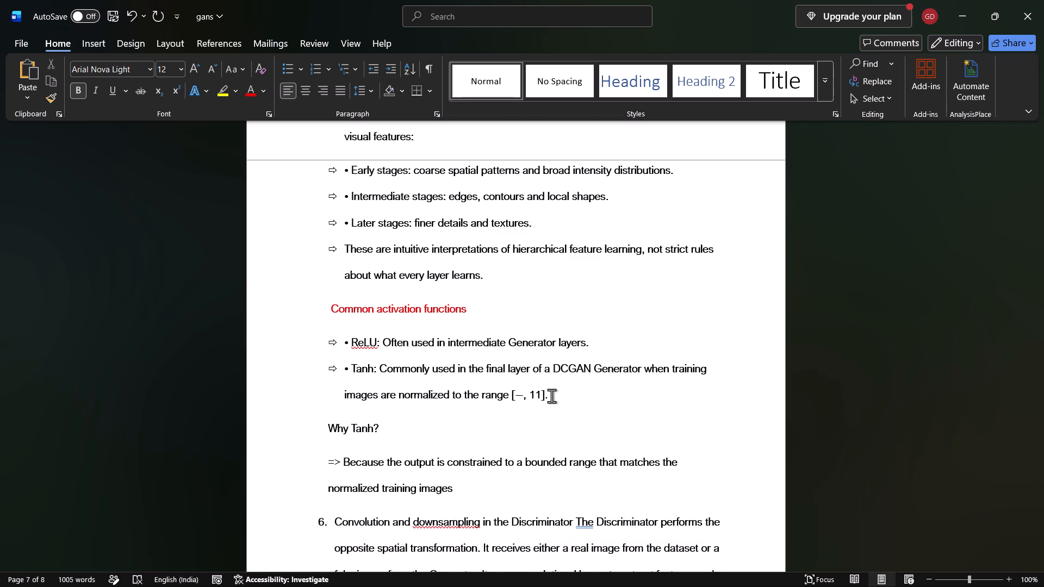
{"action": "key", "text": "space"}
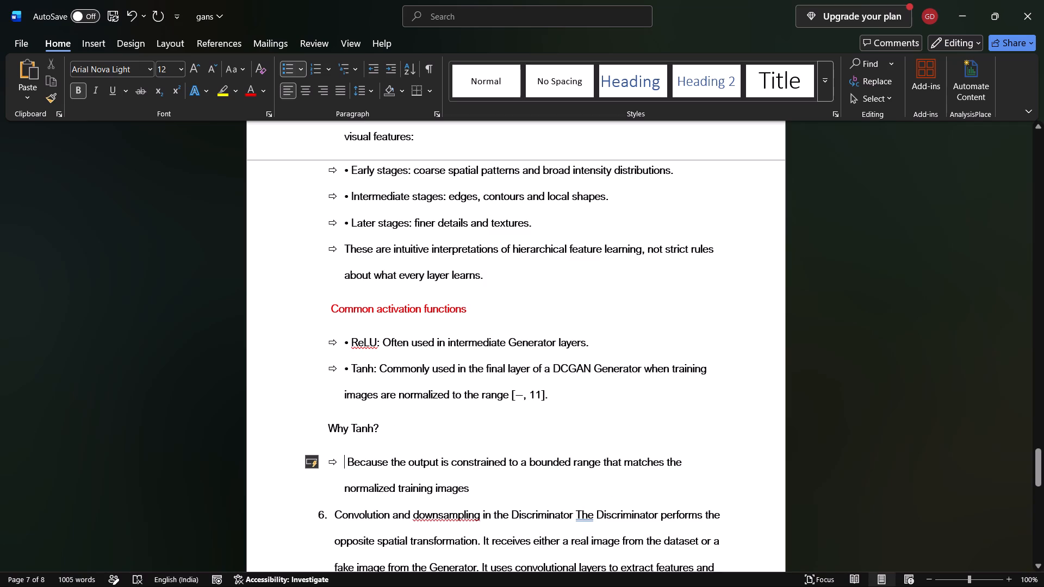
Colour "Why Tanh?" red as a heading.
{"action": "left_click_drag", "start_coordinate": [327, 428], "coordinate": [375, 433]}
{"action": "left_click", "coordinate": [344, 429]}
{"action": "left_click_drag", "start_coordinate": [327, 426], "coordinate": [421, 430]}
{"action": "left_click", "coordinate": [503, 402]}
{"action": "left_click", "coordinate": [470, 449]}
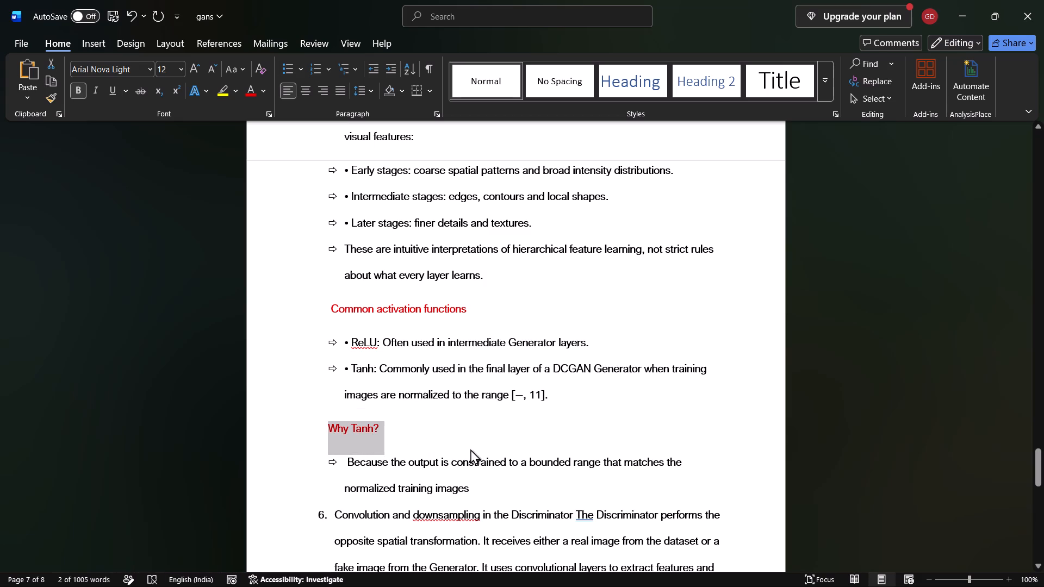
Check section 7, "Convolution and downsampling in the Discriminator", in the DCGANs introduction PDF in Chrome, and return to the Word notes.
{"action": "middle_click", "coordinate": [468, 448]}
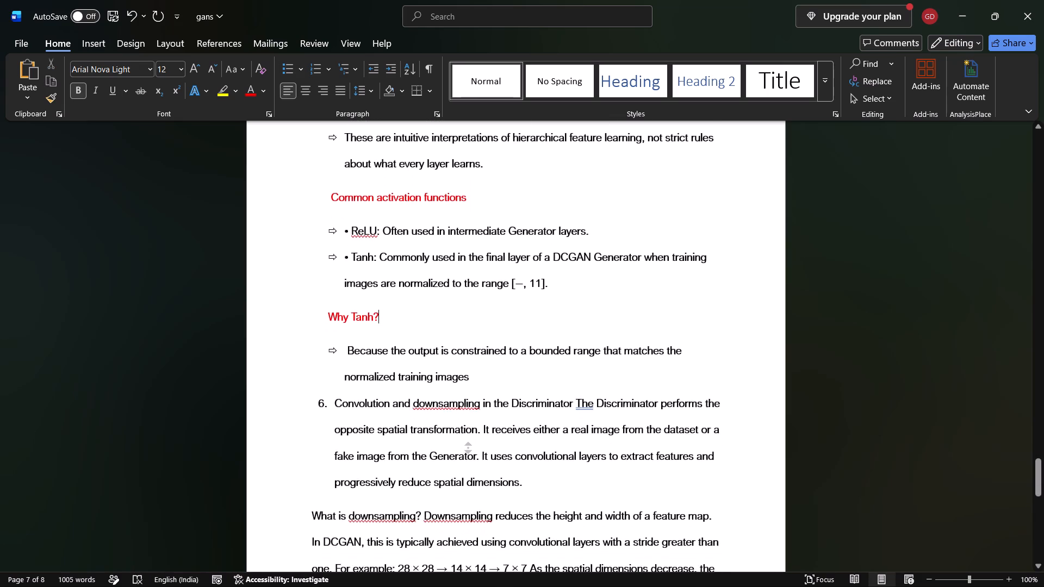
{"action": "middle_click", "coordinate": [475, 494]}
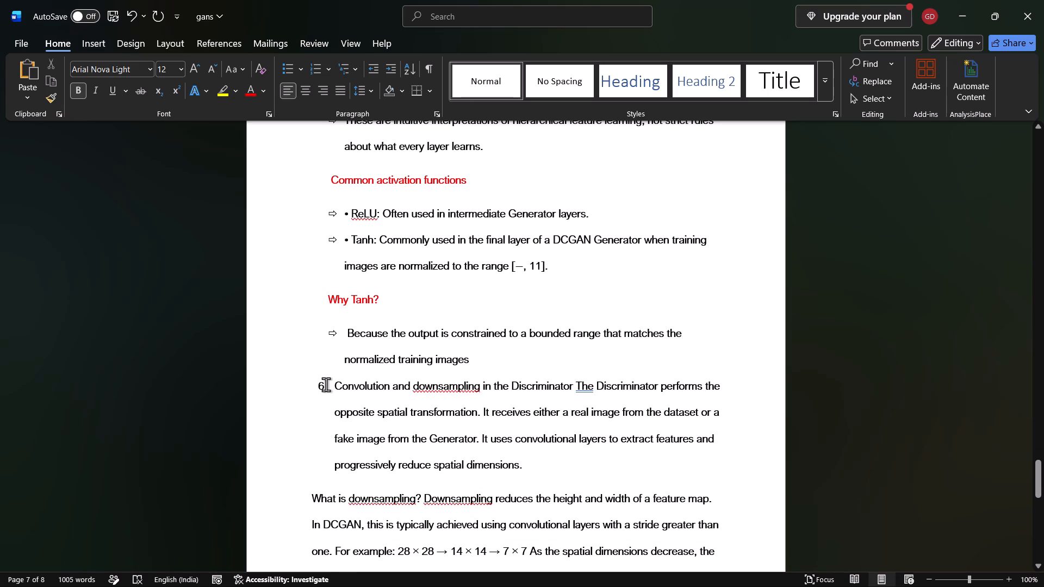
{"action": "key", "text": "alt+Tab"}
{"action": "scroll", "coordinate": [444, 401], "scroll_direction": "down", "scroll_amount": 1}
{"action": "middle_click", "coordinate": [444, 401]}
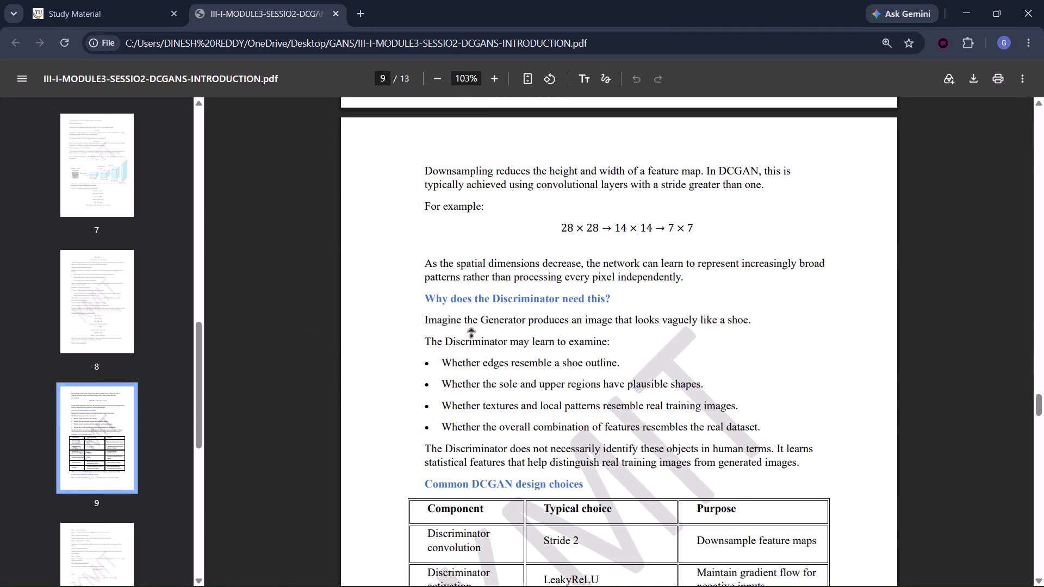
{"action": "middle_click", "coordinate": [479, 323]}
{"action": "middle_click", "coordinate": [480, 323]}
{"action": "middle_click", "coordinate": [480, 293]}
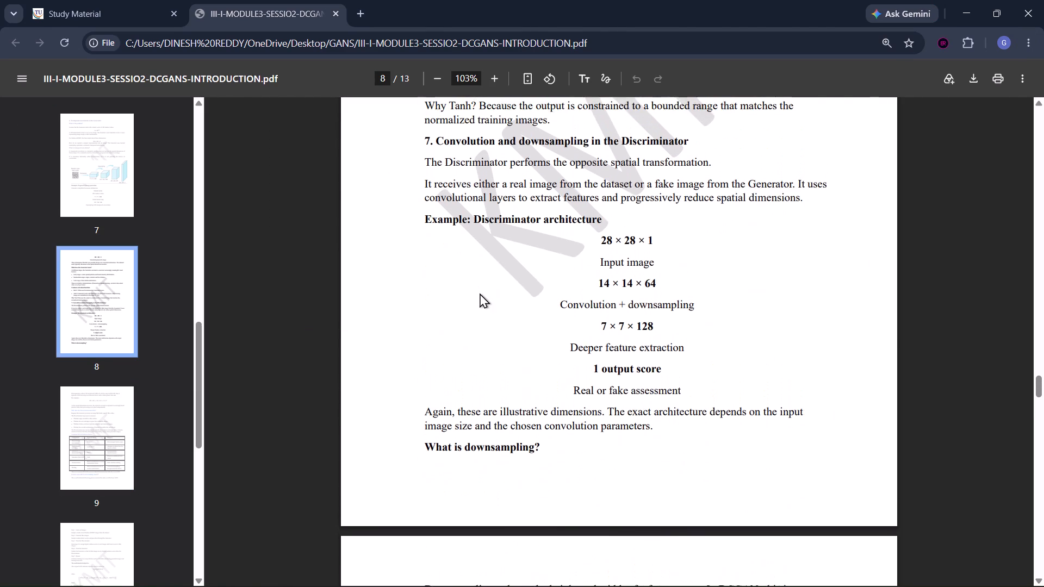
{"action": "key", "text": "alt+Tab"}
{"action": "key", "text": "alt+Tab"}
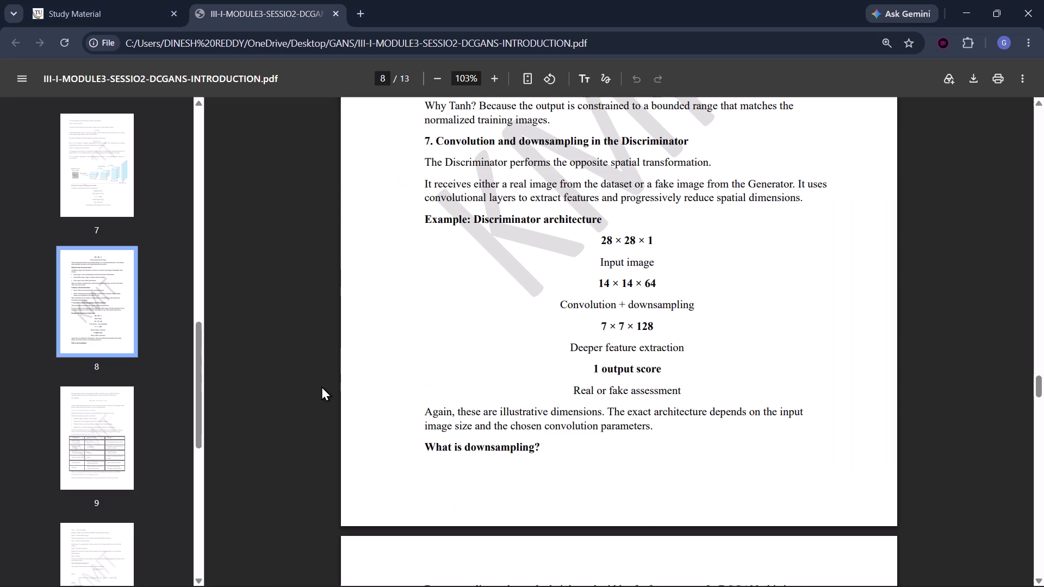
{"action": "key", "text": "alt+Tab"}
{"action": "key", "text": "alt+Tab"}
{"action": "key", "text": "alt+Tab"}
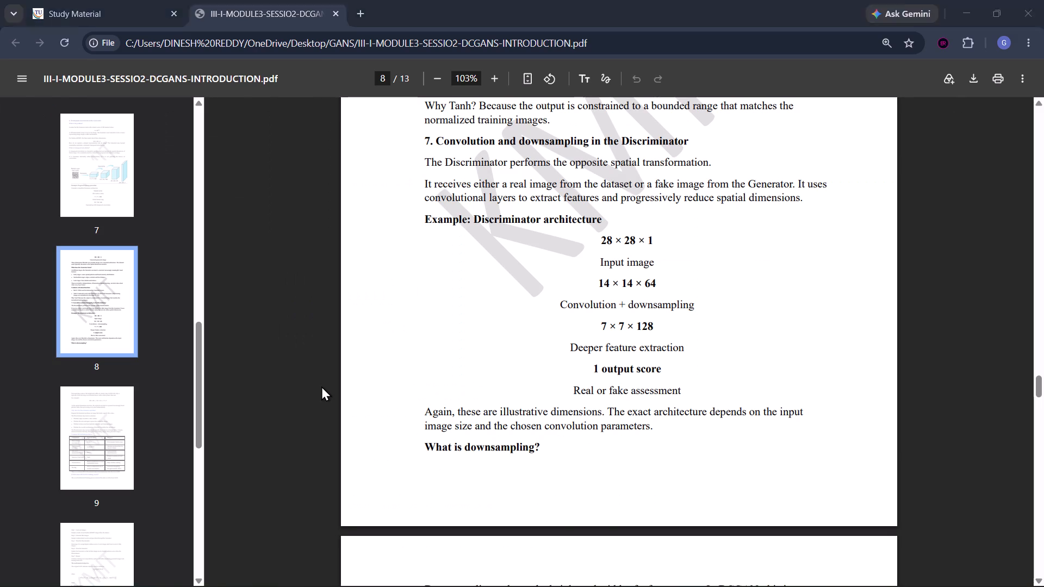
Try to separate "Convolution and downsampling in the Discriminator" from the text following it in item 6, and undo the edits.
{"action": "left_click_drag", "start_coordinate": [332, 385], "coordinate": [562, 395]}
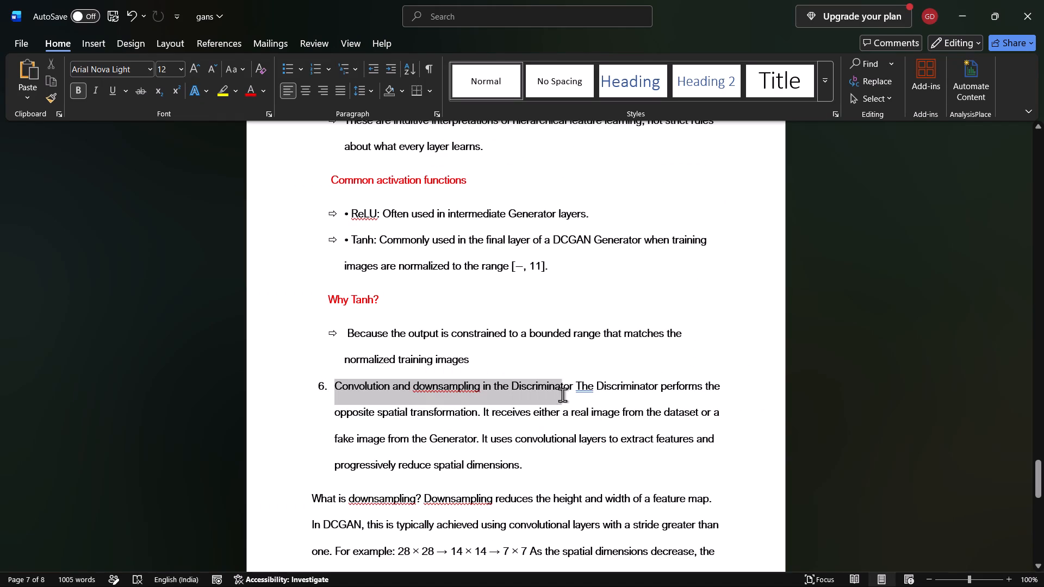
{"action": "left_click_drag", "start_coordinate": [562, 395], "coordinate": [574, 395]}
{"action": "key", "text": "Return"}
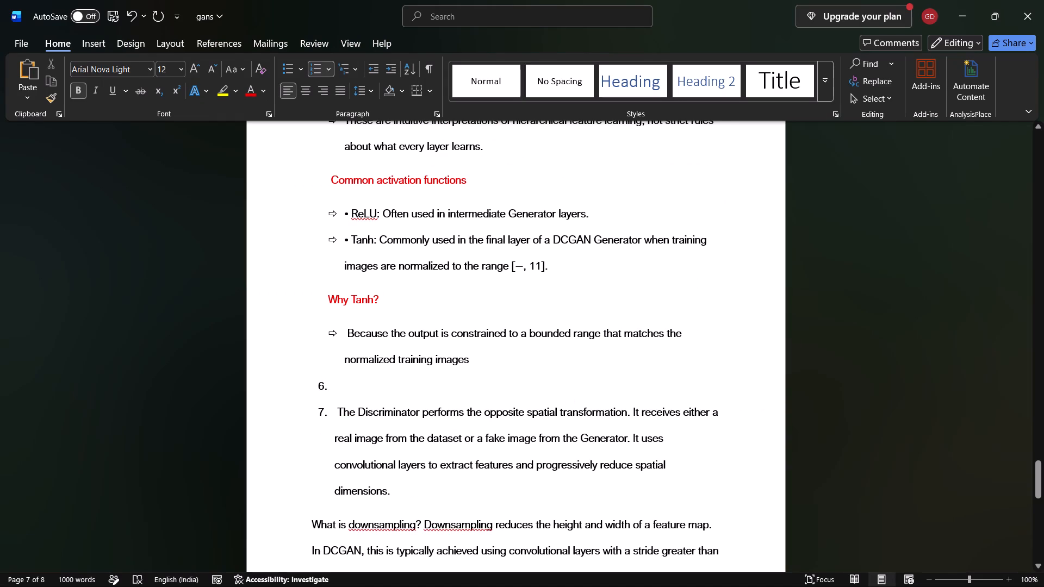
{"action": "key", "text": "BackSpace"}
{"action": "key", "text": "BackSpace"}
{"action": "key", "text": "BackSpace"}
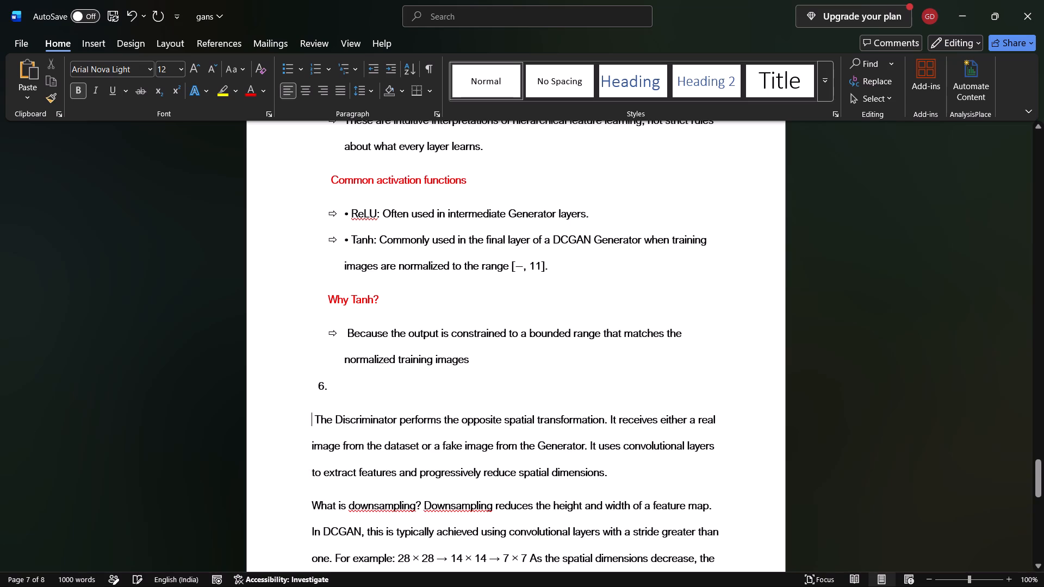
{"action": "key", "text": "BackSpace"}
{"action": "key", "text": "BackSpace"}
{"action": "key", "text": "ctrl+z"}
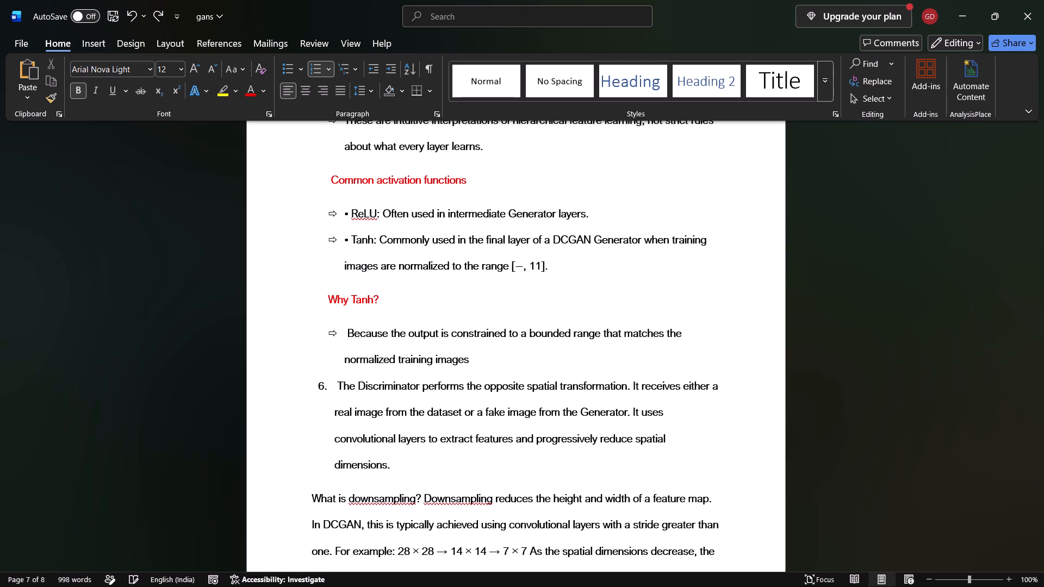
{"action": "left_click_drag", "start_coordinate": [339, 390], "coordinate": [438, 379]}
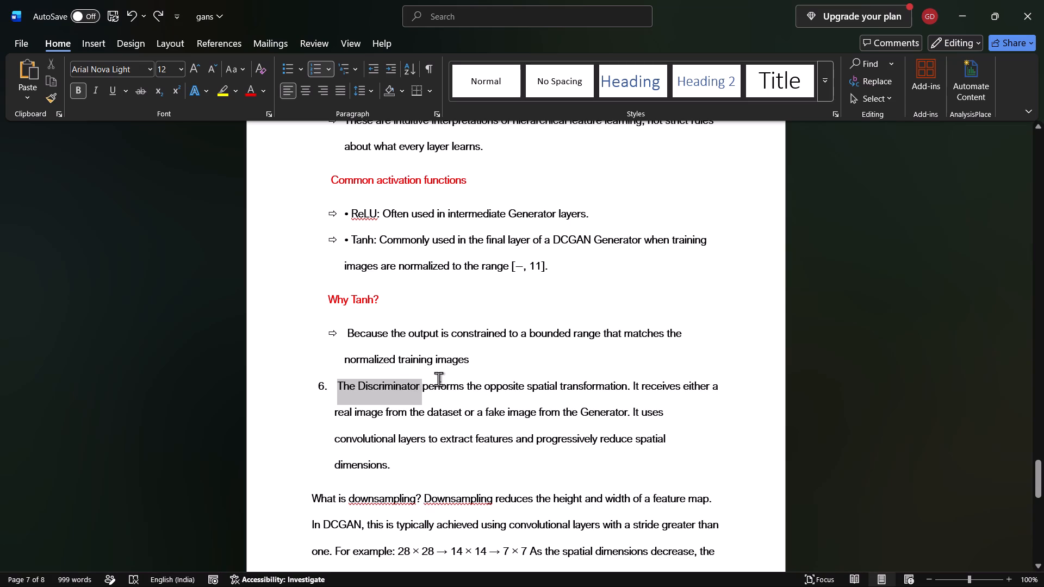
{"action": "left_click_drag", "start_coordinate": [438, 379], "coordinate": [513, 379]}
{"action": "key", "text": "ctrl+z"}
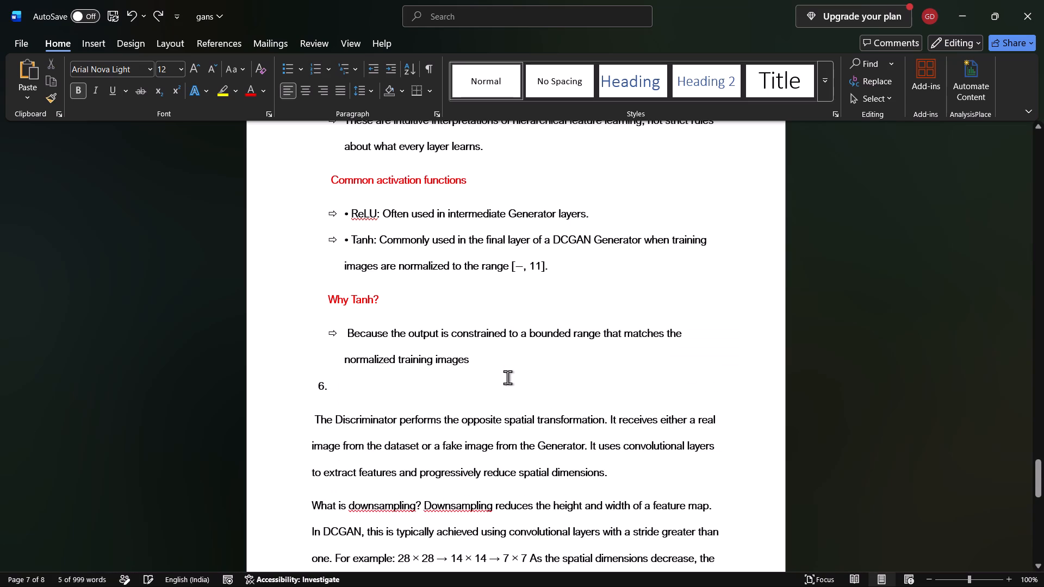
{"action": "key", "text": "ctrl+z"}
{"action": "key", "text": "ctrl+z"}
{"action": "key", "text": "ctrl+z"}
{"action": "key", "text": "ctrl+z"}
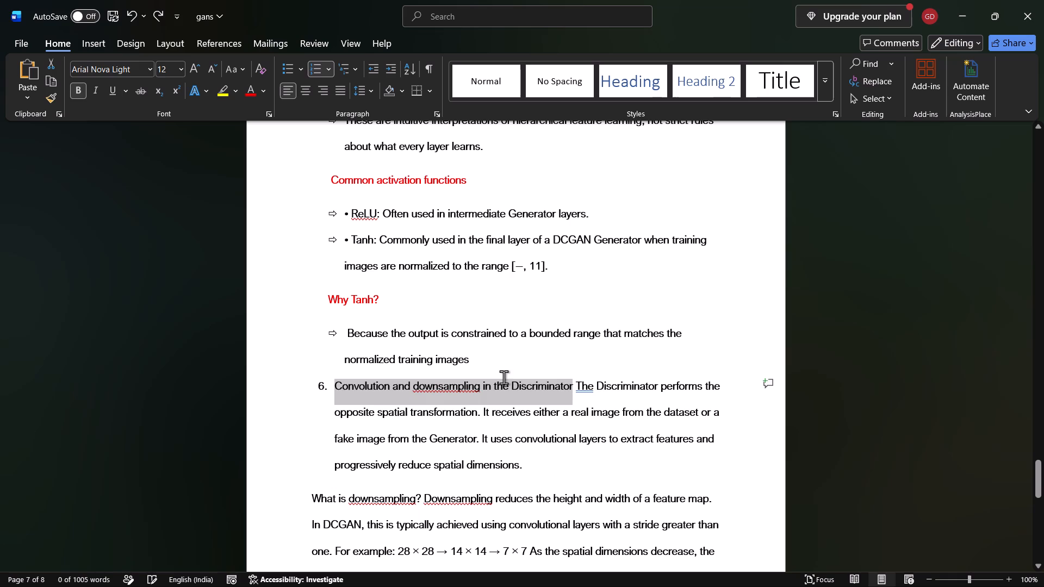
Put the "The Discriminator performs the opposite spatial transformation" text on its own unnumbered line below "Convolution and downsampling in the Discriminator".
{"action": "left_click", "coordinate": [503, 377]}
{"action": "left_click_drag", "start_coordinate": [331, 385], "coordinate": [531, 384]}
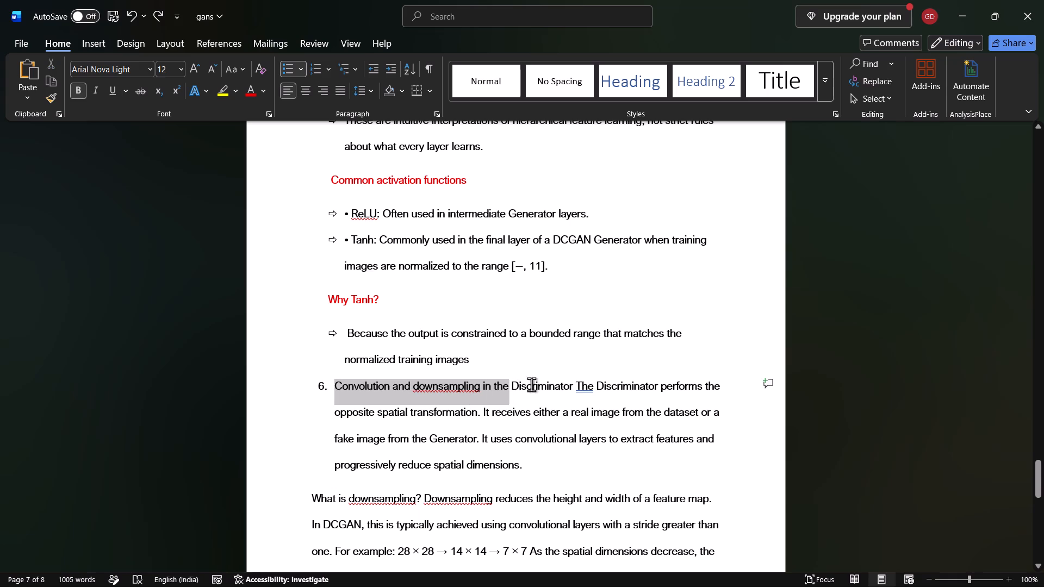
{"action": "left_click_drag", "start_coordinate": [531, 384], "coordinate": [565, 383]}
{"action": "key", "text": "Right"}
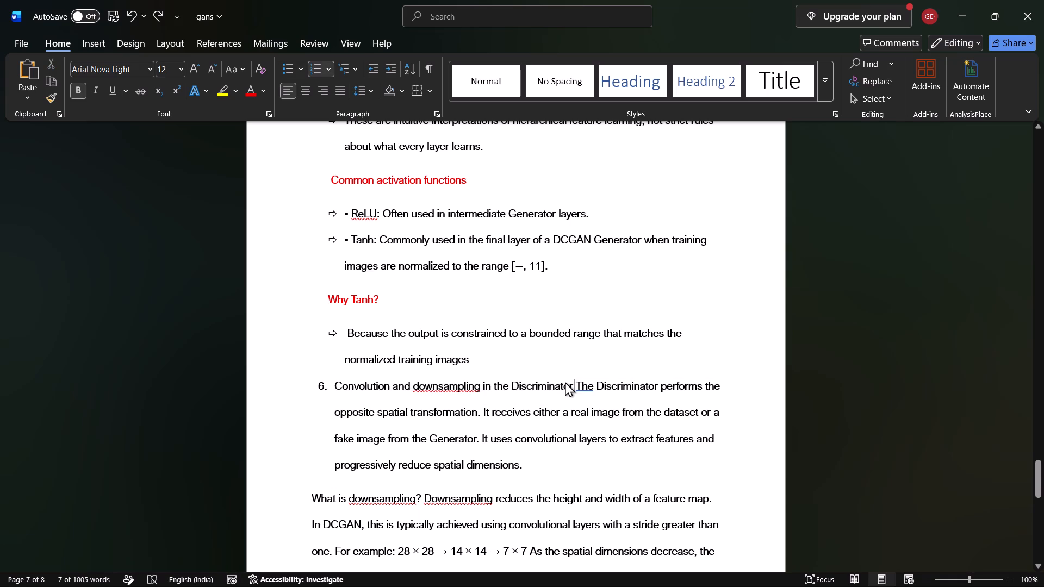
{"action": "key", "text": "Return"}
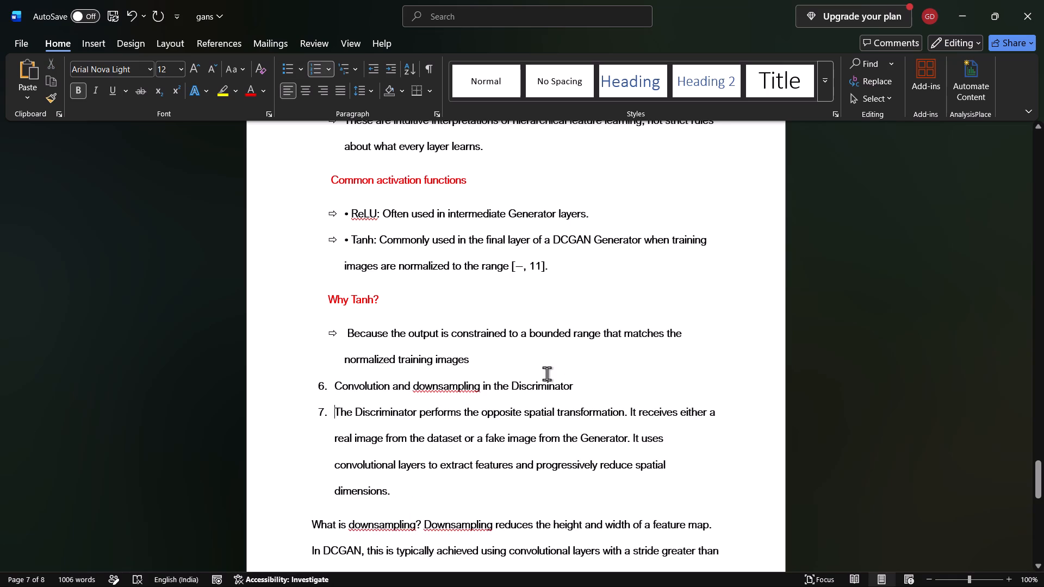
{"action": "key", "text": "BackSpace"}
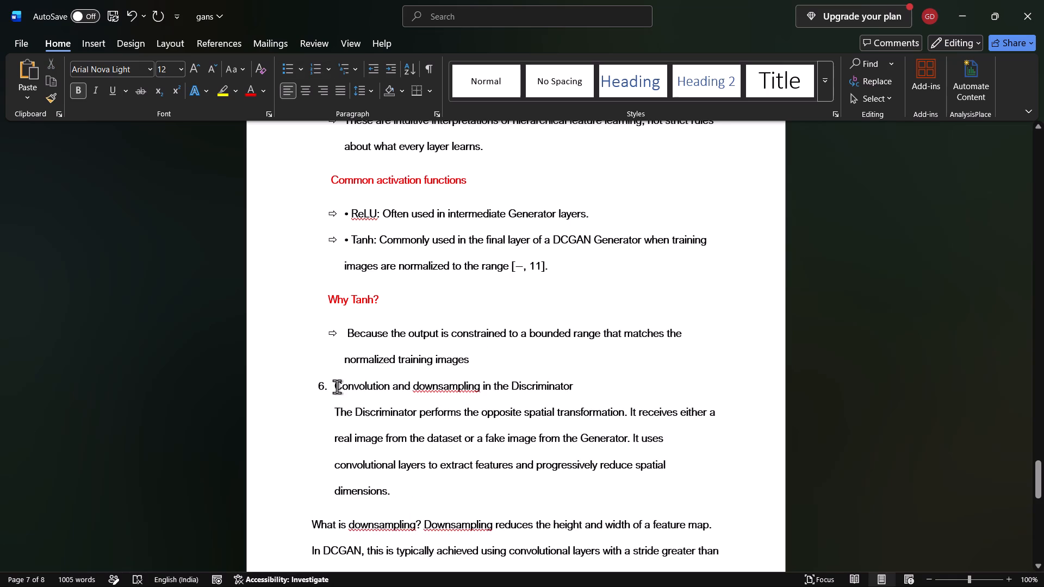
Turn "The Discriminator performs the opposite spatial transformation" text under item 6 into an arrow-bulleted point.
{"action": "left_click_drag", "start_coordinate": [337, 386], "coordinate": [591, 389]}
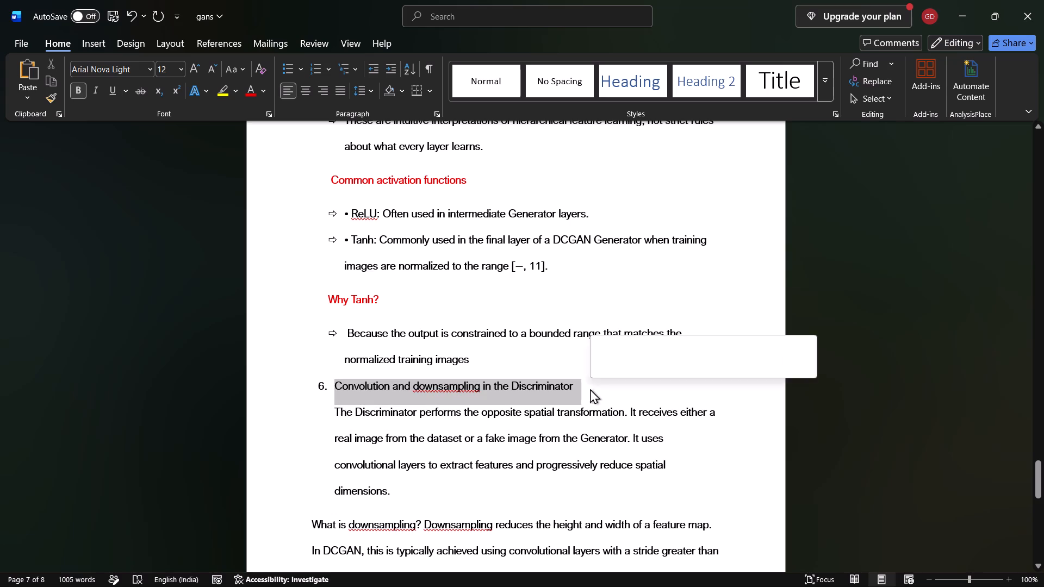
{"action": "left_click", "coordinate": [346, 410]}
{"action": "left_click", "coordinate": [337, 410]}
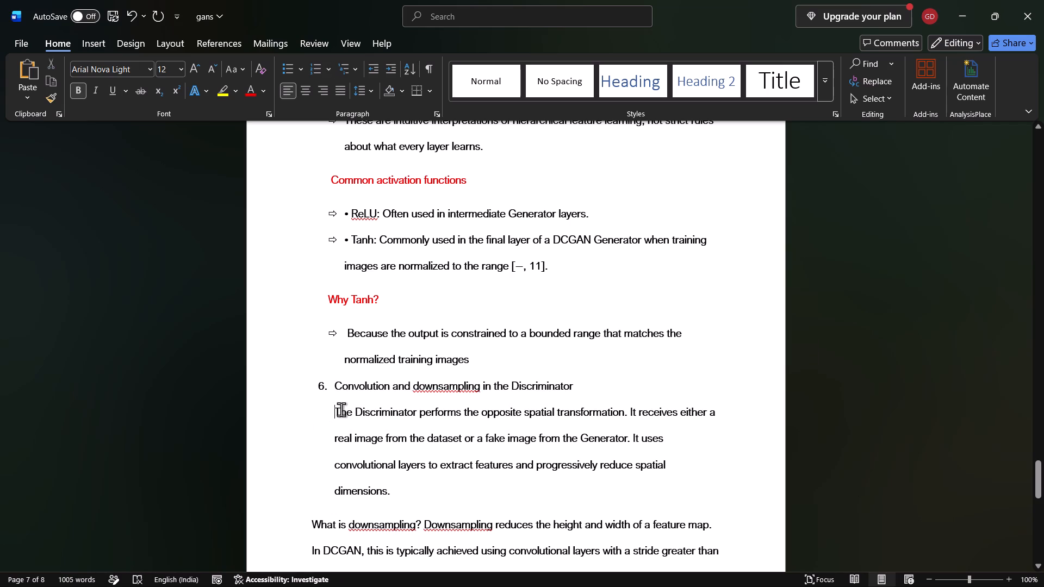
{"action": "type", "text": "=>"}
{"action": "key", "text": "space"}
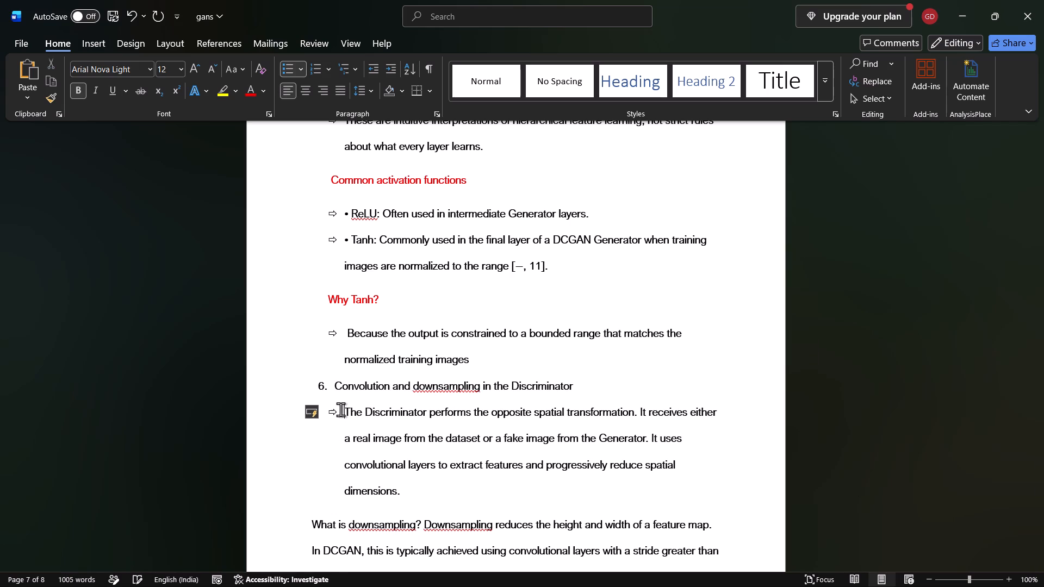
Highlight the item 6 heading "Convolution and downsampling in the Discriminator" in yellow.
{"action": "left_click_drag", "start_coordinate": [335, 388], "coordinate": [604, 380]}
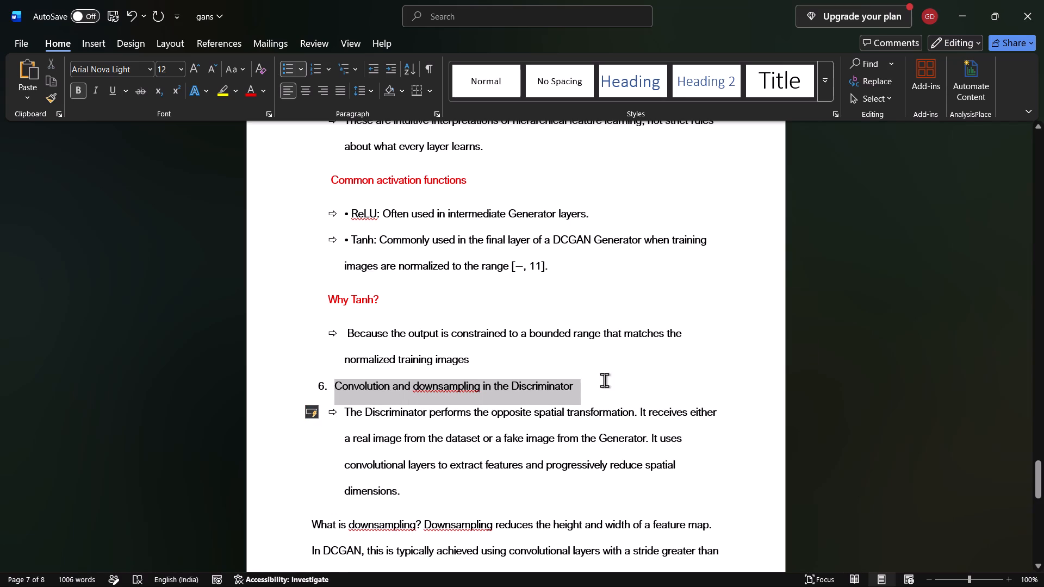
{"action": "left_click_drag", "start_coordinate": [604, 380], "coordinate": [616, 380]}
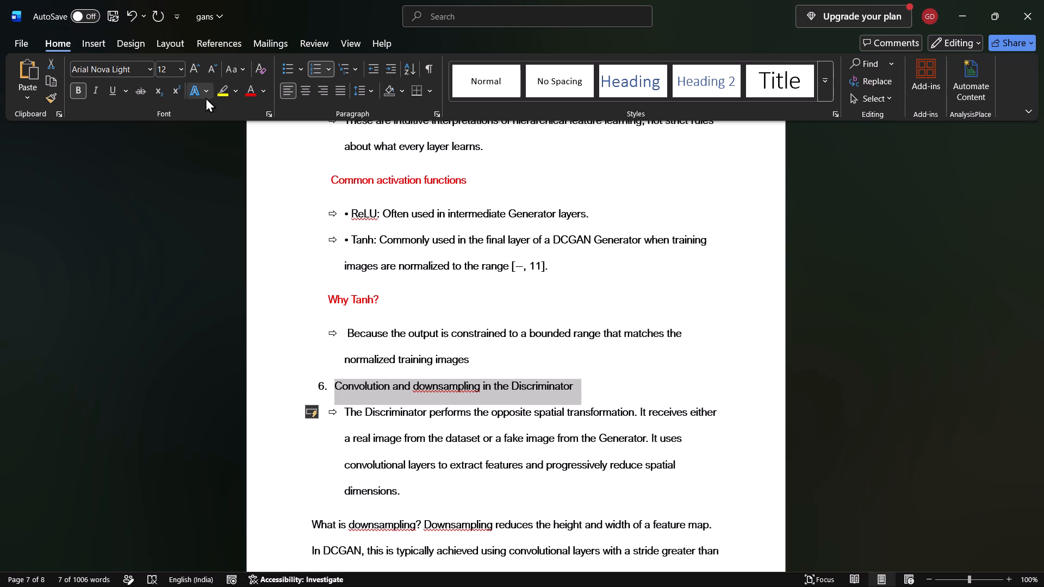
{"action": "left_click", "coordinate": [221, 92]}
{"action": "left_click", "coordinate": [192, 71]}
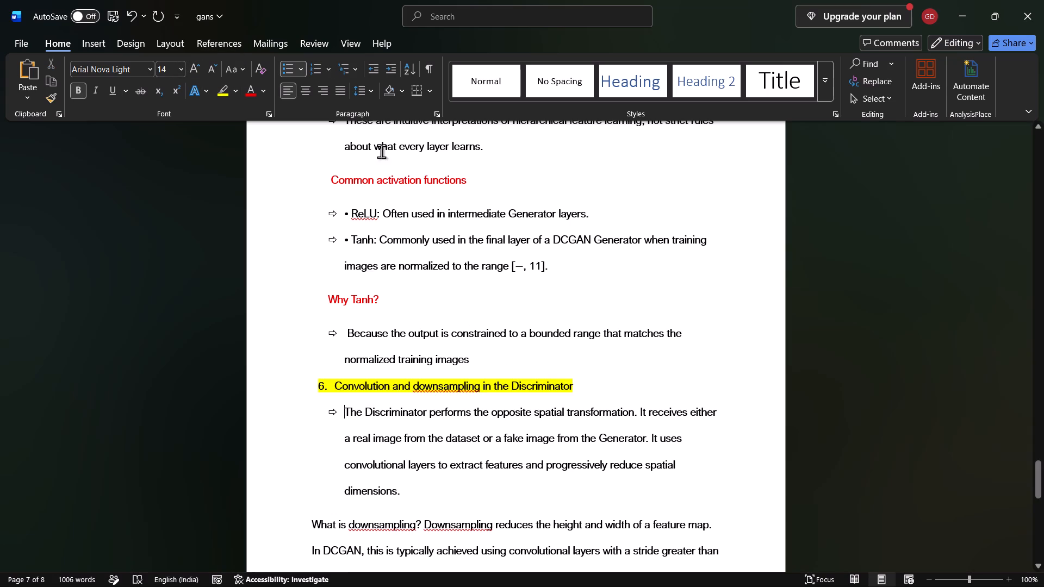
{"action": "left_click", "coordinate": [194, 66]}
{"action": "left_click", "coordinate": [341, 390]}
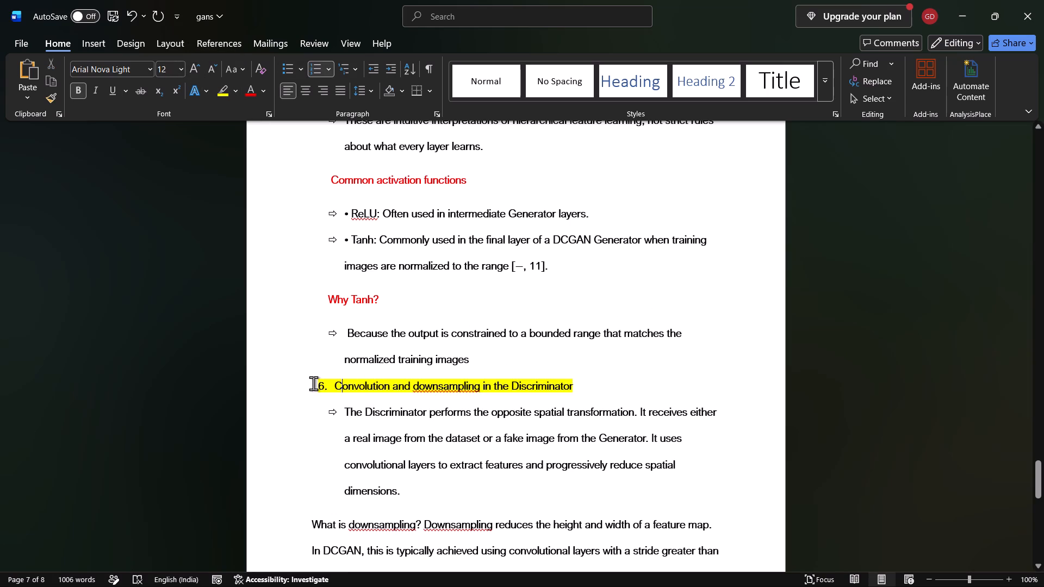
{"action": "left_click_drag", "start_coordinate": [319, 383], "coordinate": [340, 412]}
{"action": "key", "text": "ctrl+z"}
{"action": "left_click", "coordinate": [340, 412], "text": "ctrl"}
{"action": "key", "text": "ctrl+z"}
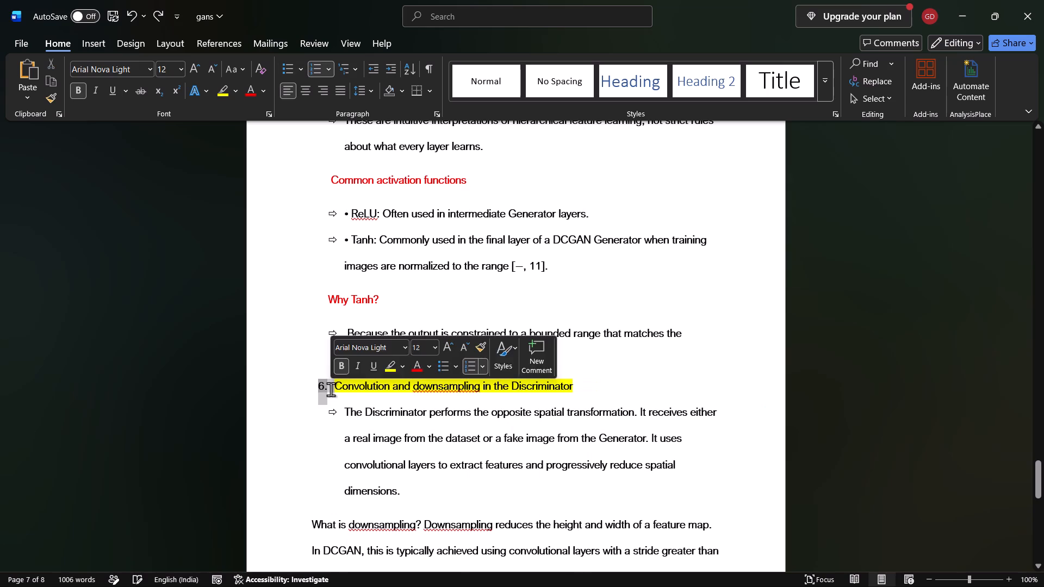
Enlarge the heading "Convolution and downsampling in the Discriminator" by one font size increment.
{"action": "left_click", "coordinate": [333, 389]}
{"action": "left_click_drag", "start_coordinate": [335, 388], "coordinate": [609, 387]}
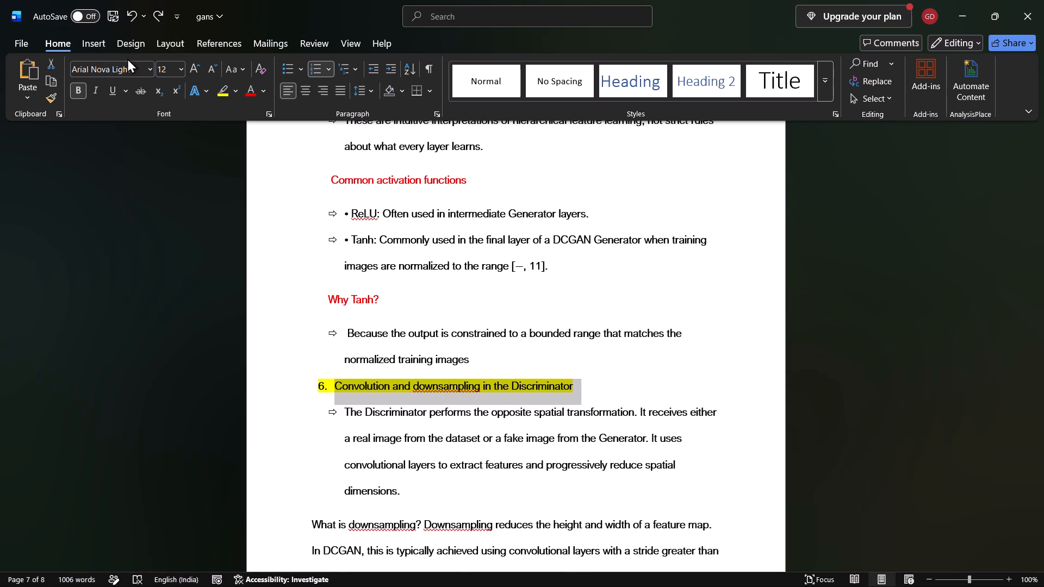
{"action": "left_click", "coordinate": [195, 67]}
{"action": "left_click", "coordinate": [325, 352]}
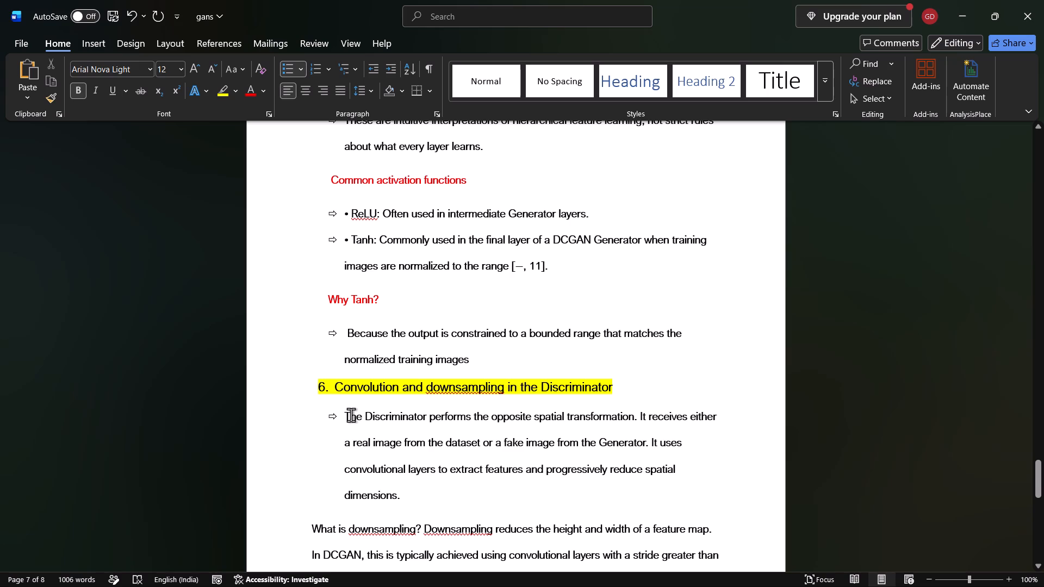
Split the Discriminator bullet so "It receives either a real image" and "It uses convolutional layers" each start their own arrow bullet.
{"action": "left_click_drag", "start_coordinate": [349, 415], "coordinate": [594, 420]}
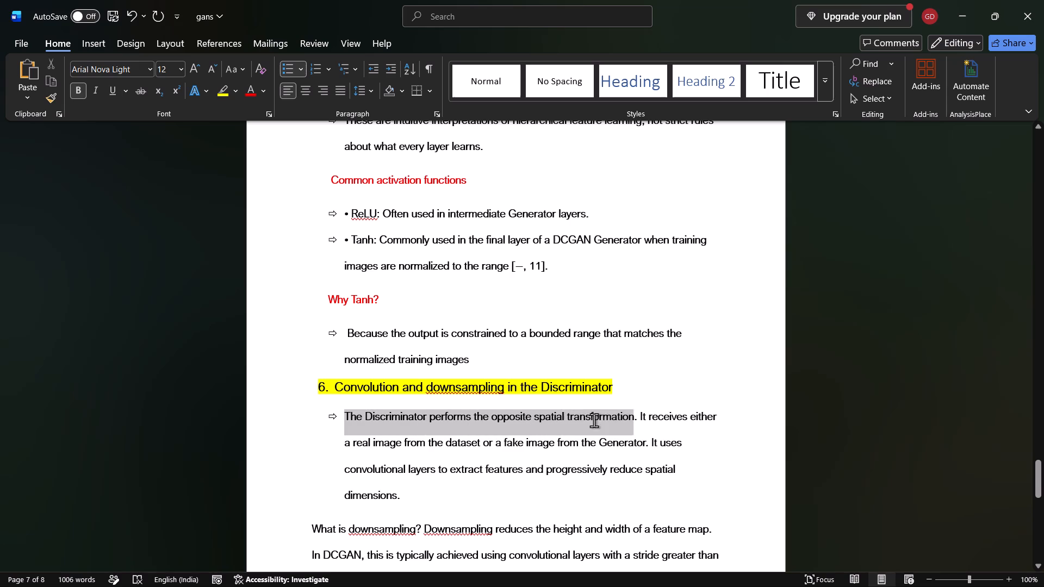
{"action": "left_click_drag", "start_coordinate": [594, 420], "coordinate": [607, 420]}
{"action": "left_click", "coordinate": [607, 420]}
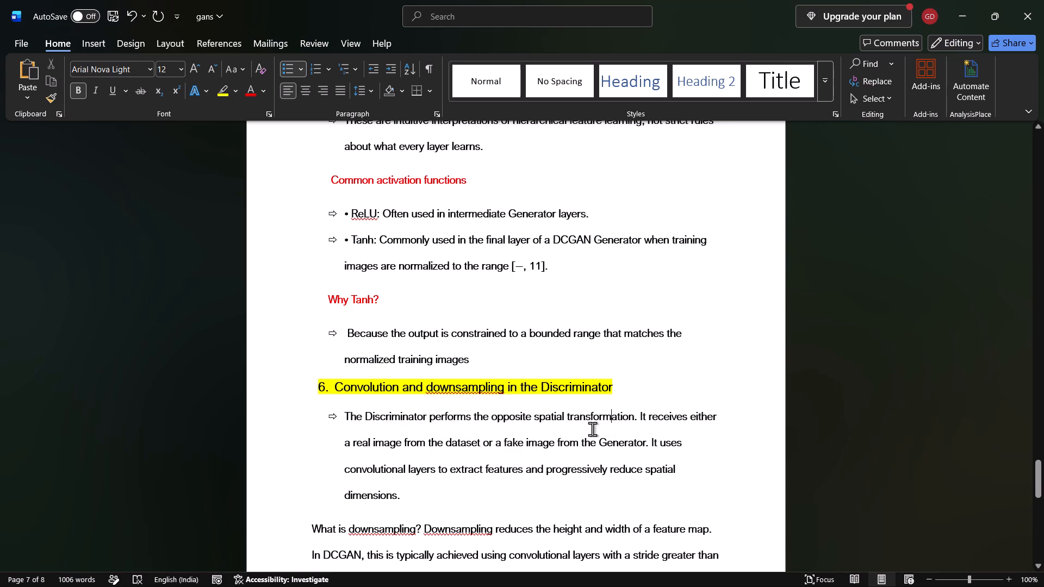
{"action": "left_click", "coordinate": [650, 447]}
{"action": "left_click", "coordinate": [638, 418]}
{"action": "key", "text": "Return"}
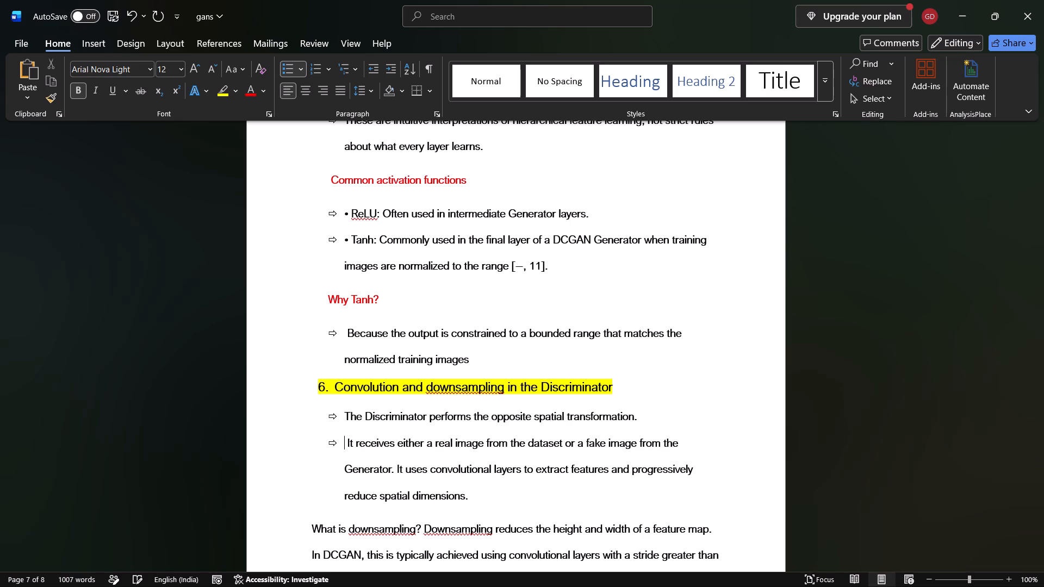
{"action": "left_click", "coordinate": [398, 472]}
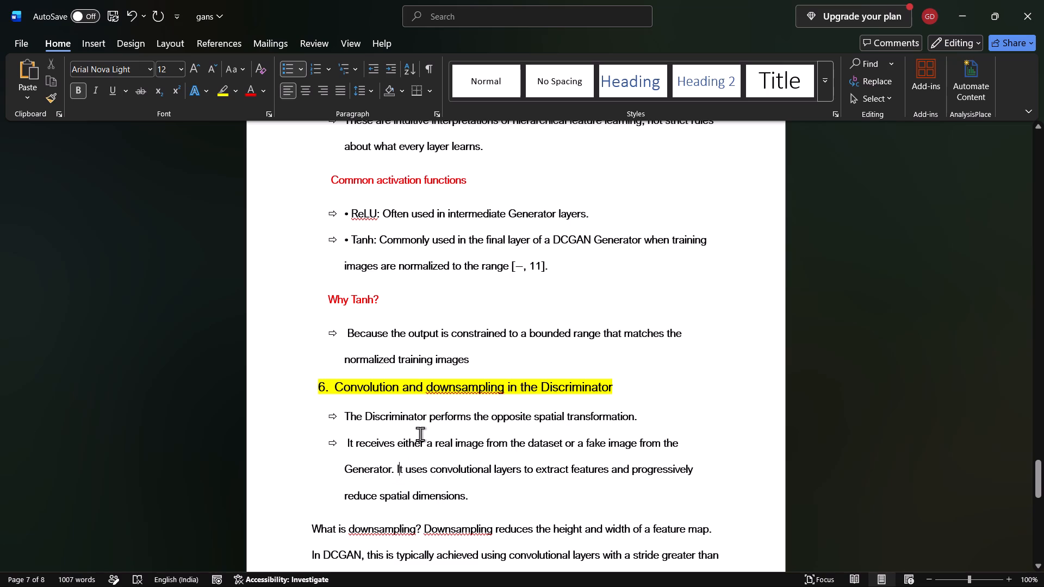
{"action": "key", "text": "Left"}
{"action": "key", "text": "Return"}
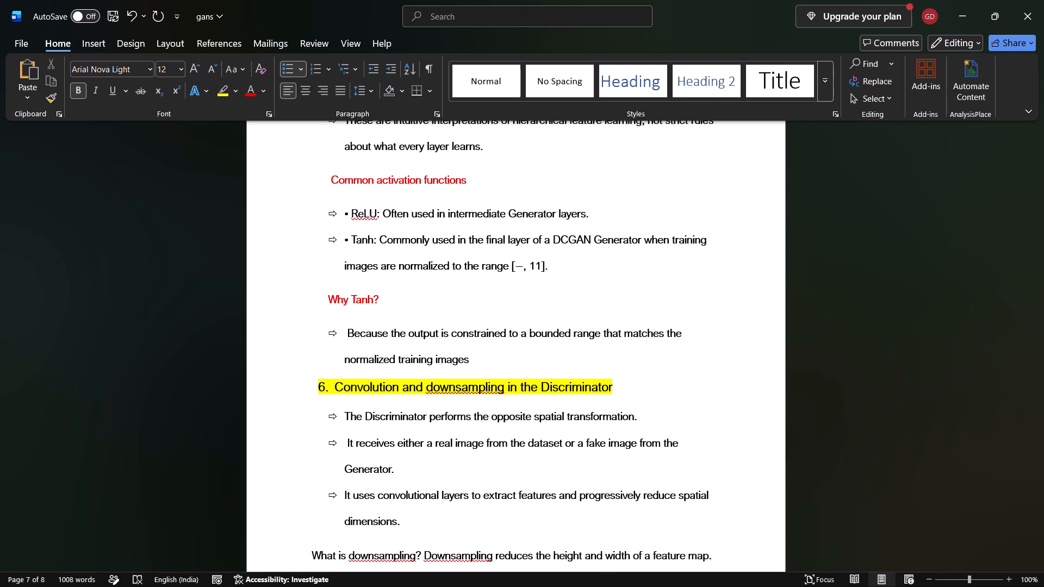
Colour "What is downsampling?" red as a heading.
{"action": "middle_click", "coordinate": [421, 436]}
{"action": "middle_click", "coordinate": [431, 505]}
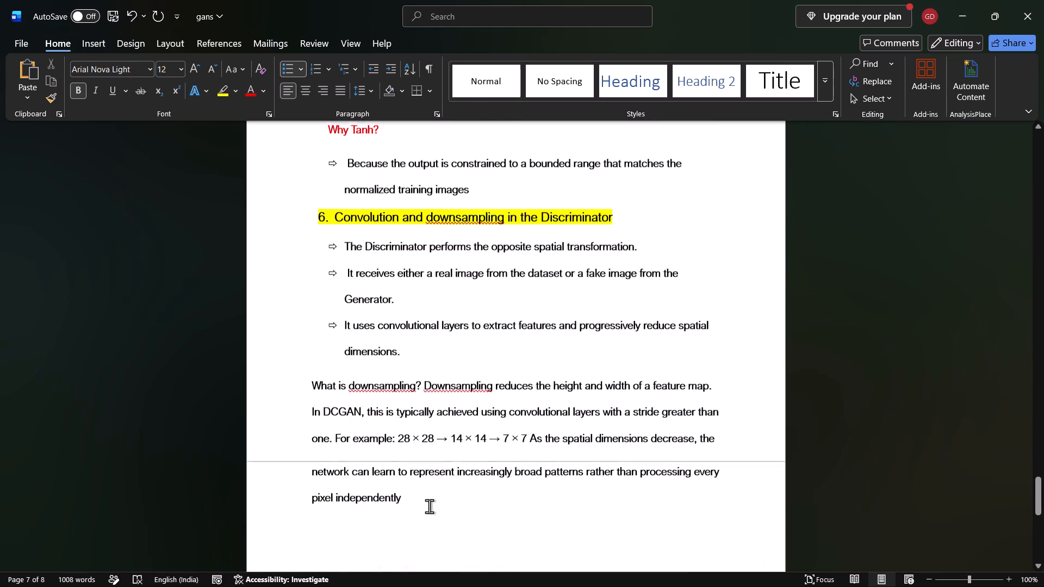
{"action": "left_click_drag", "start_coordinate": [311, 379], "coordinate": [405, 385]}
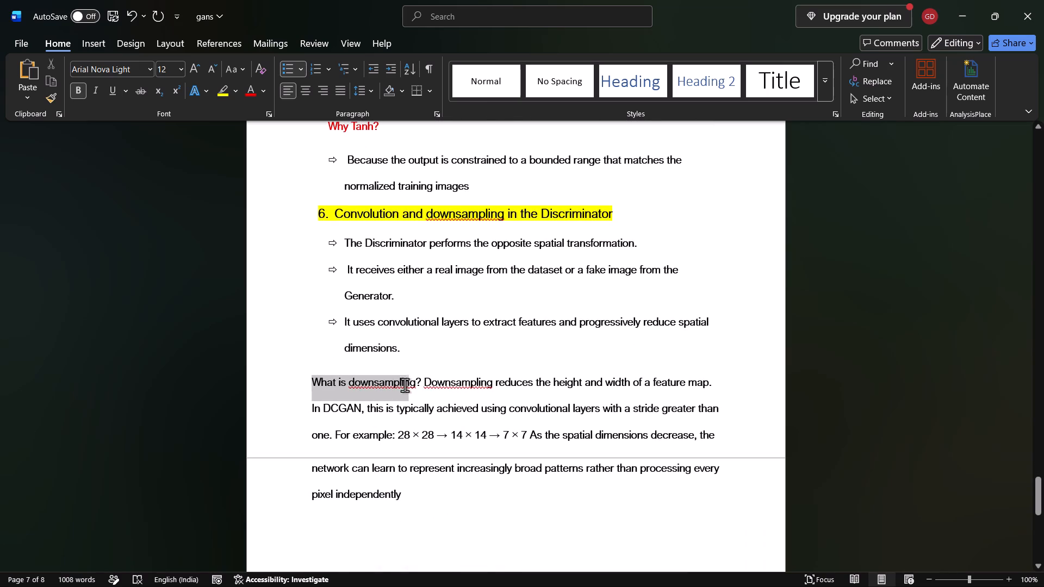
{"action": "left_click_drag", "start_coordinate": [405, 385], "coordinate": [420, 388]}
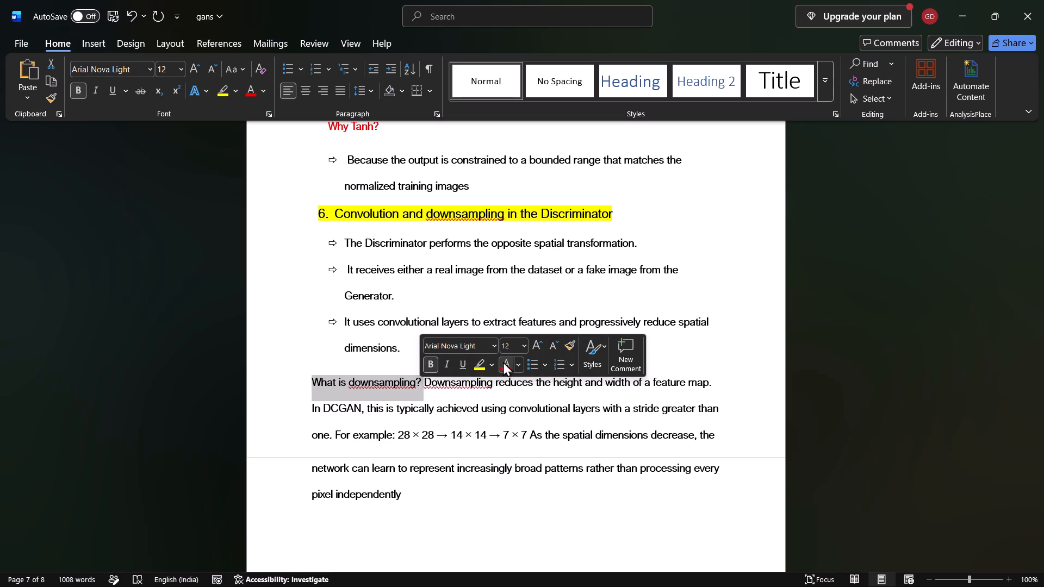
{"action": "left_click", "coordinate": [503, 361]}
Move the "Downsampling reduces the height and width" text below the "What is downsampling?" heading as an arrow-bulleted point.
{"action": "key", "text": "Right"}
{"action": "key", "text": "Return"}
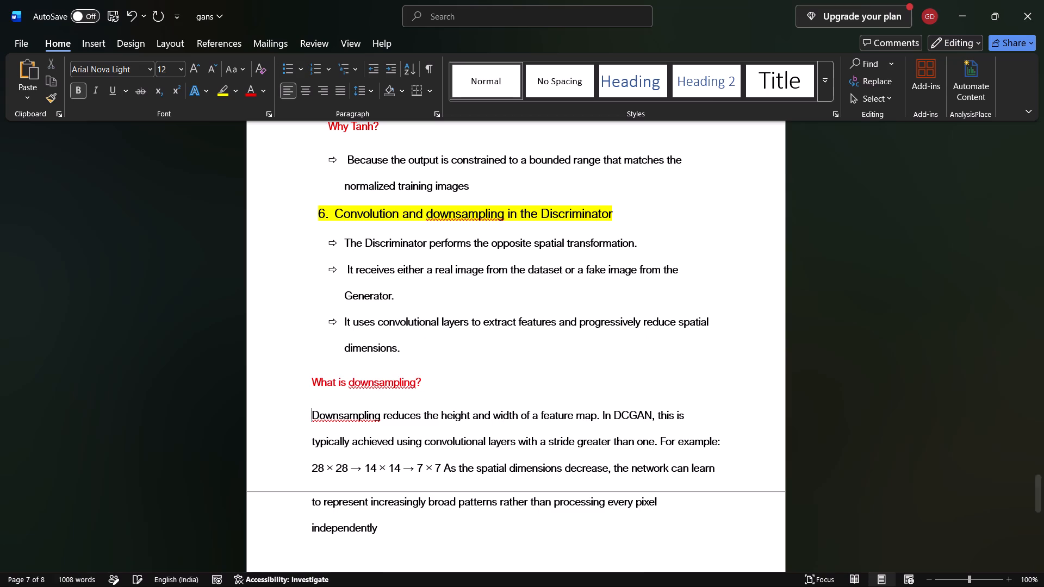
{"action": "type", "text": "=>"}
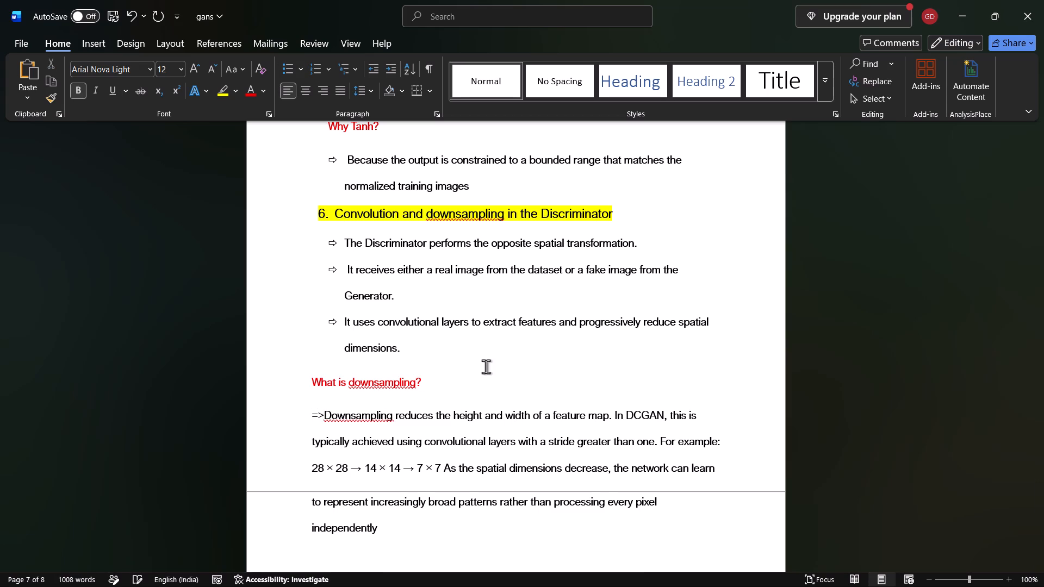
{"action": "key", "text": "space"}
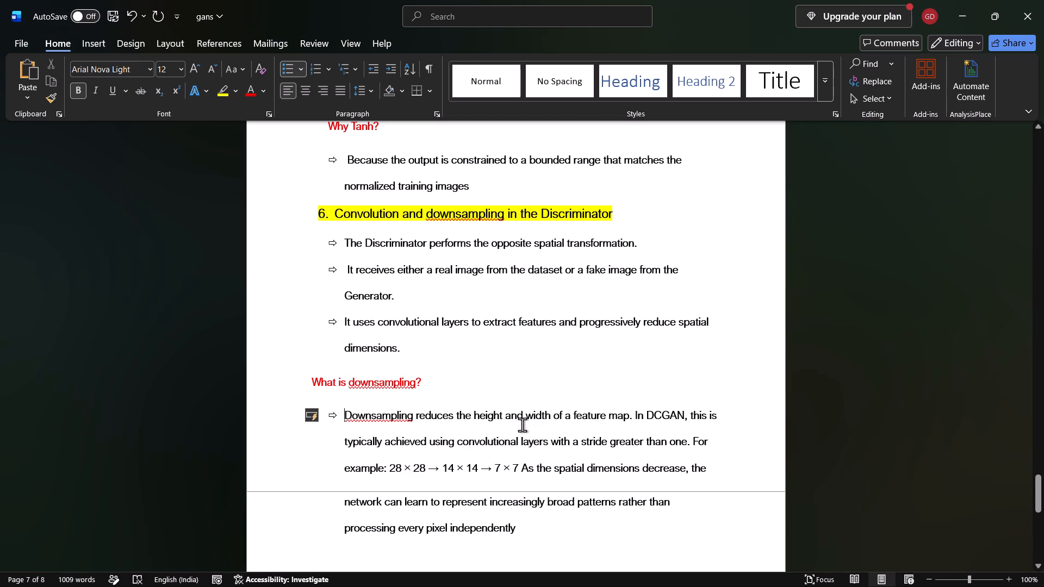
Split the downsampling bullet into separate arrow bullets starting at "In DCGAN", "For example" and "As the spatial dimensions decrease".
{"action": "left_click", "coordinate": [637, 416]}
{"action": "key", "text": "Return"}
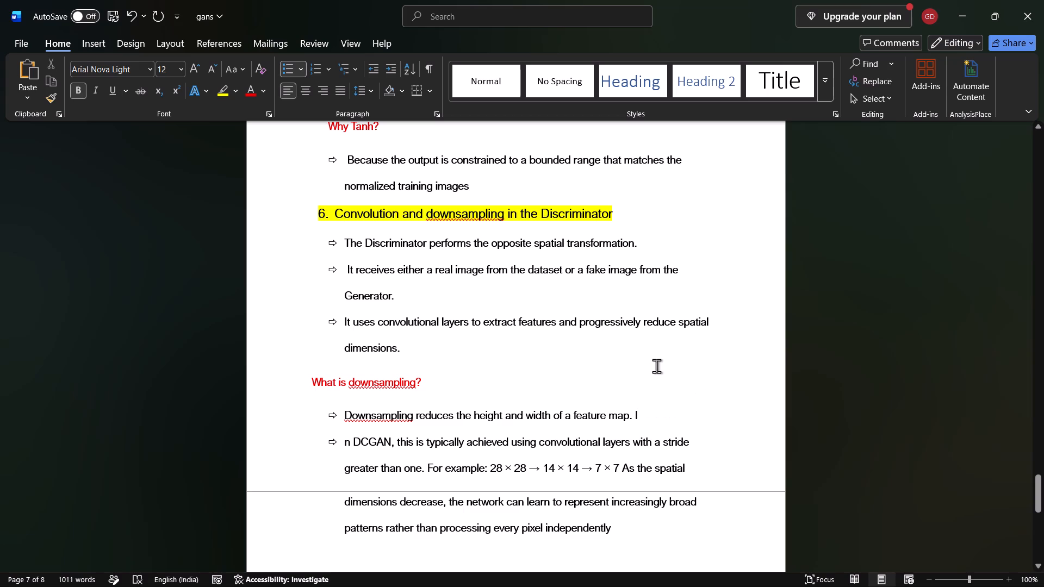
{"action": "key", "text": "ctrl+z"}
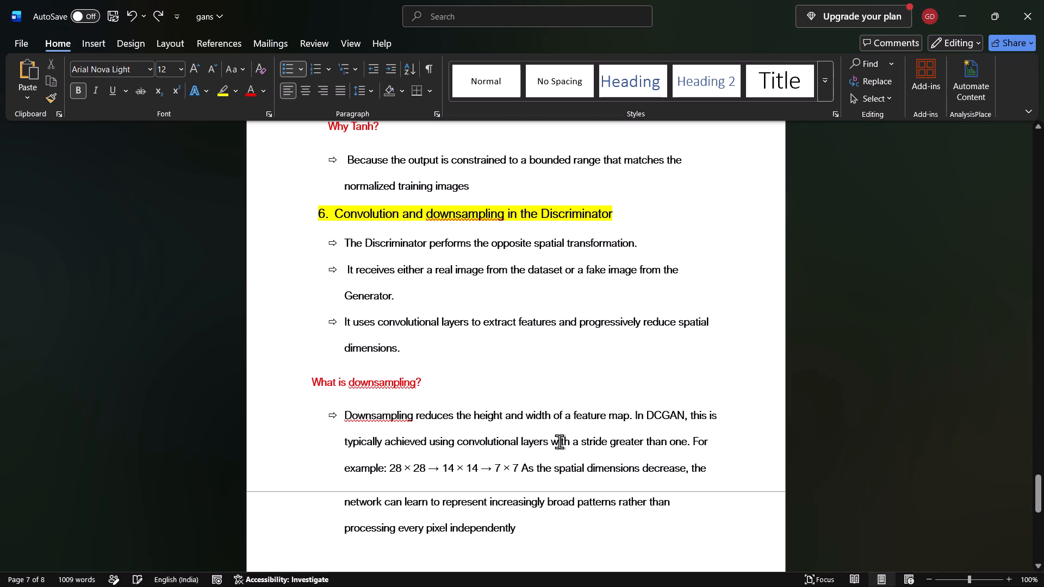
{"action": "key", "text": "Right"}
{"action": "key", "text": "Left"}
{"action": "key", "text": "Left"}
{"action": "key", "text": "Return"}
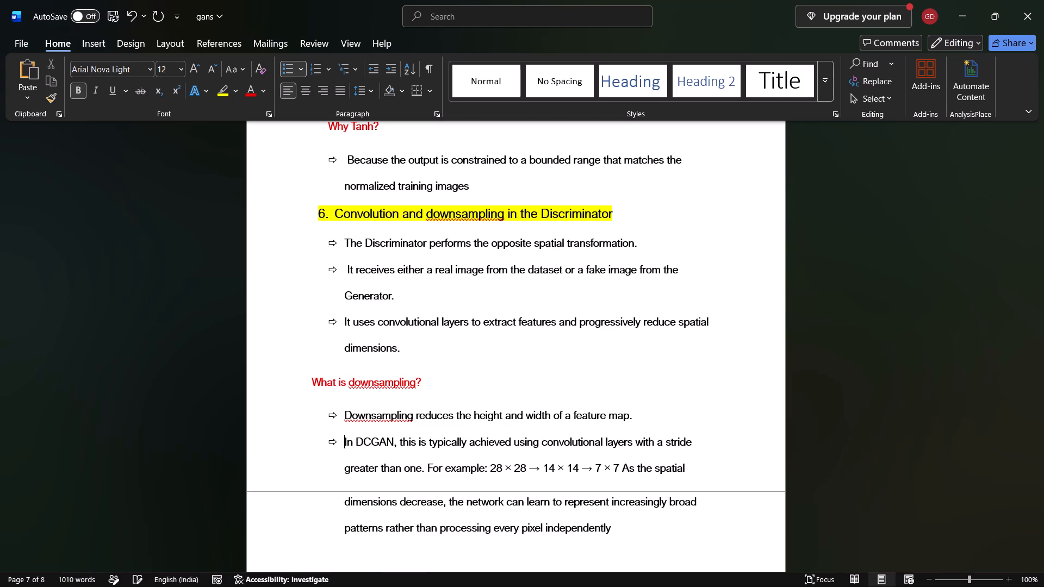
{"action": "left_click", "coordinate": [426, 474]}
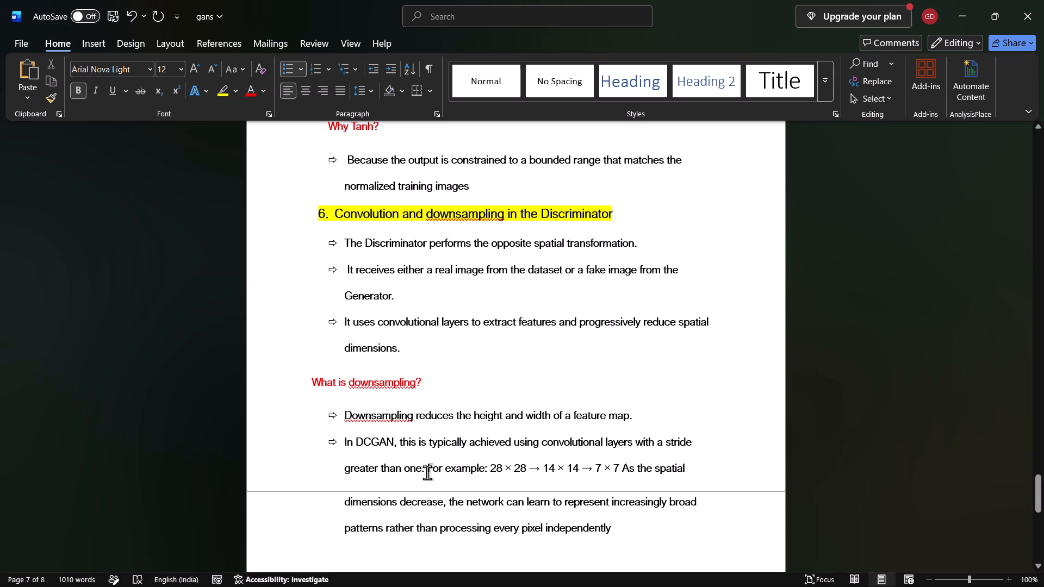
{"action": "left_click", "coordinate": [622, 468]}
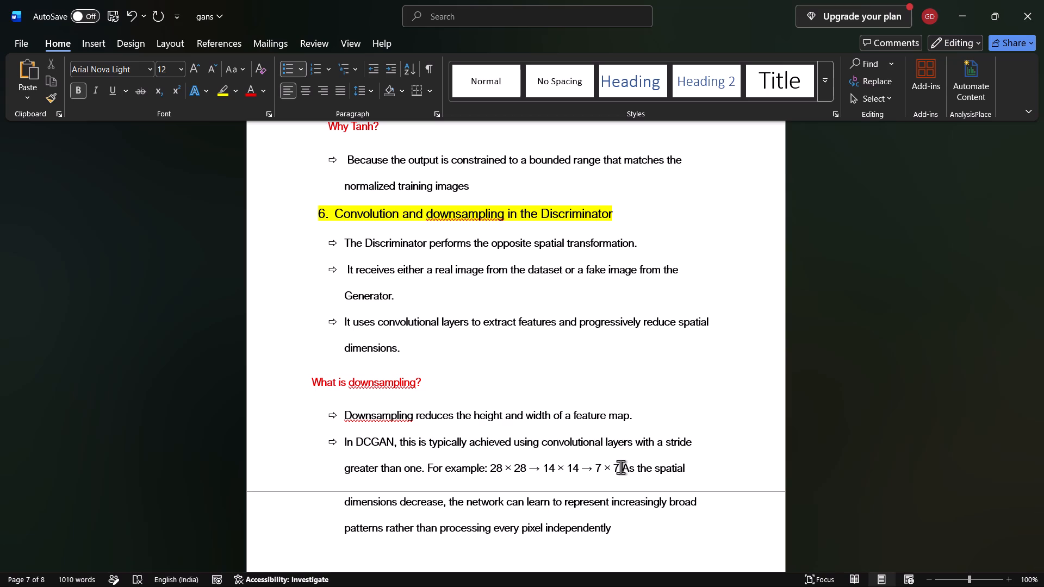
{"action": "key", "text": "Return"}
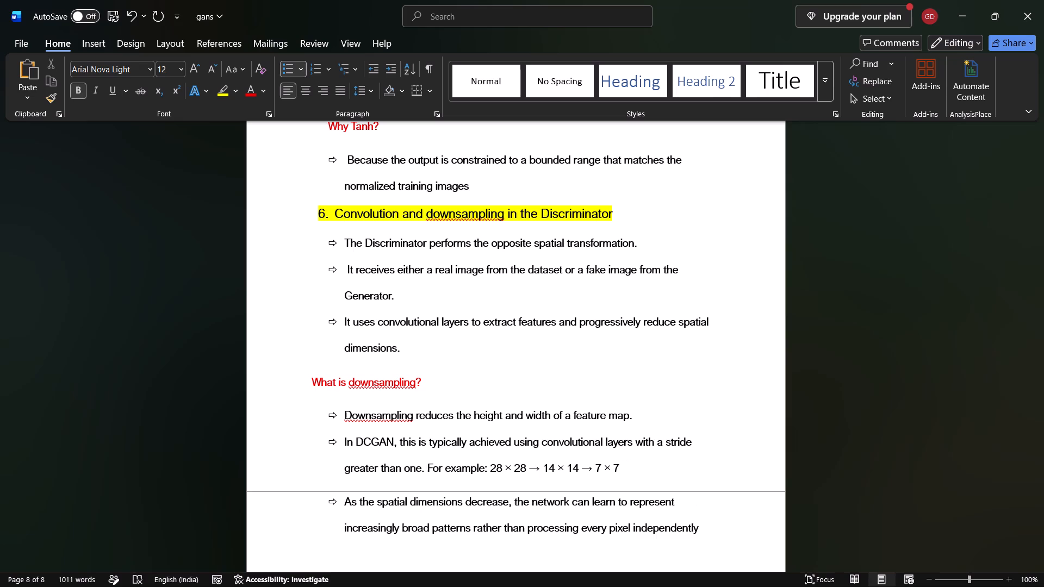
{"action": "left_click", "coordinate": [426, 470]}
{"action": "key", "text": "Return"}
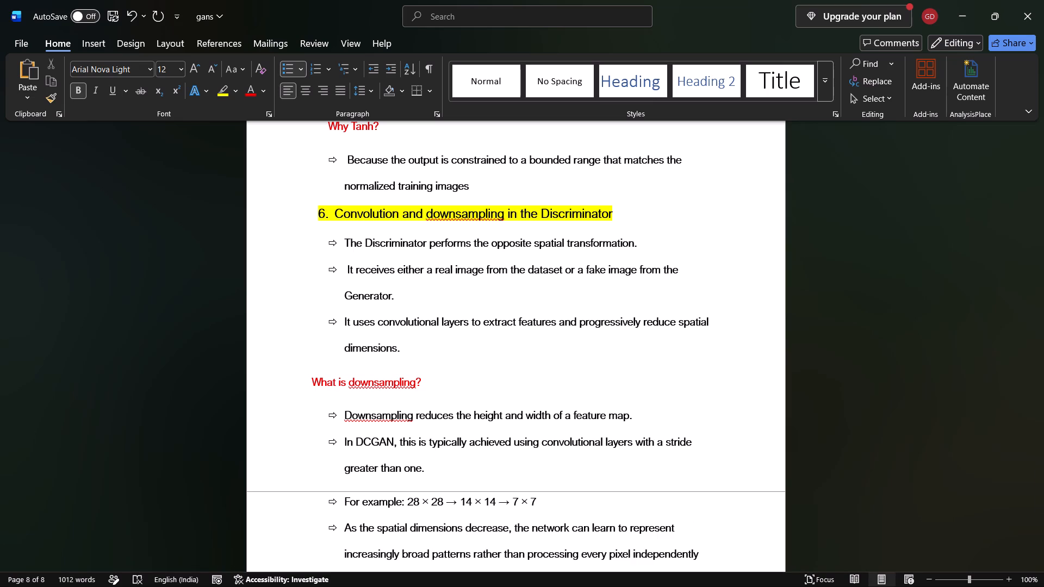
Remove the arrow from the "For example: 28 × 28 → 14 × 14 → 7 × 7" line and indent it further.
{"action": "key", "text": "BackSpace"}
{"action": "key", "text": "Tab"}
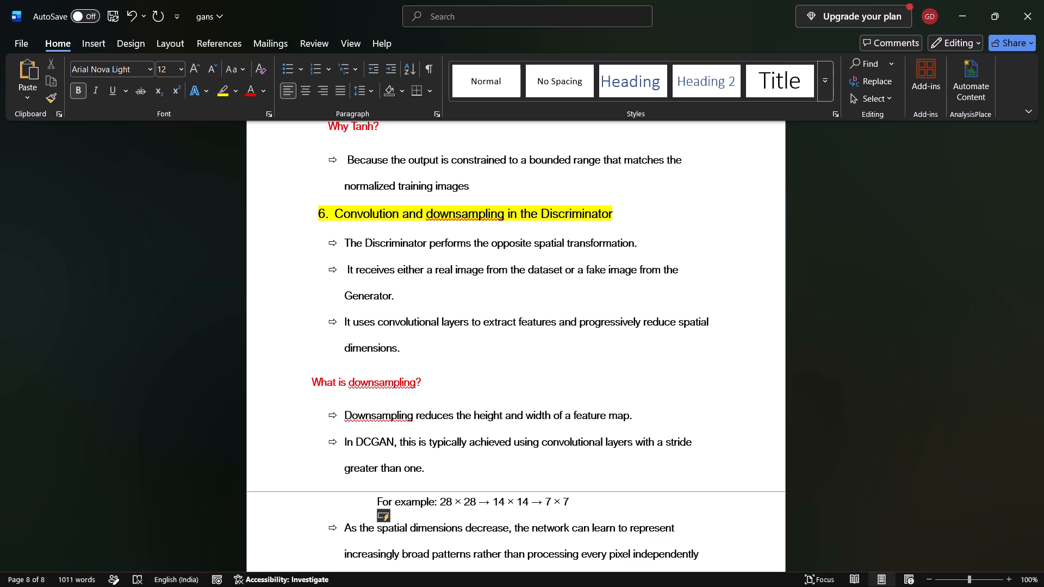
In the DCGAN PDF, copy the "Important: DCGAN is not guaranteed" paragraph below the Basic GAN versus DCGAN table on page 11.
{"action": "key", "text": "alt+Tab"}
{"action": "scroll", "coordinate": [426, 470], "scroll_direction": "up", "scroll_amount": 2}
{"action": "key", "text": "alt+Tab"}
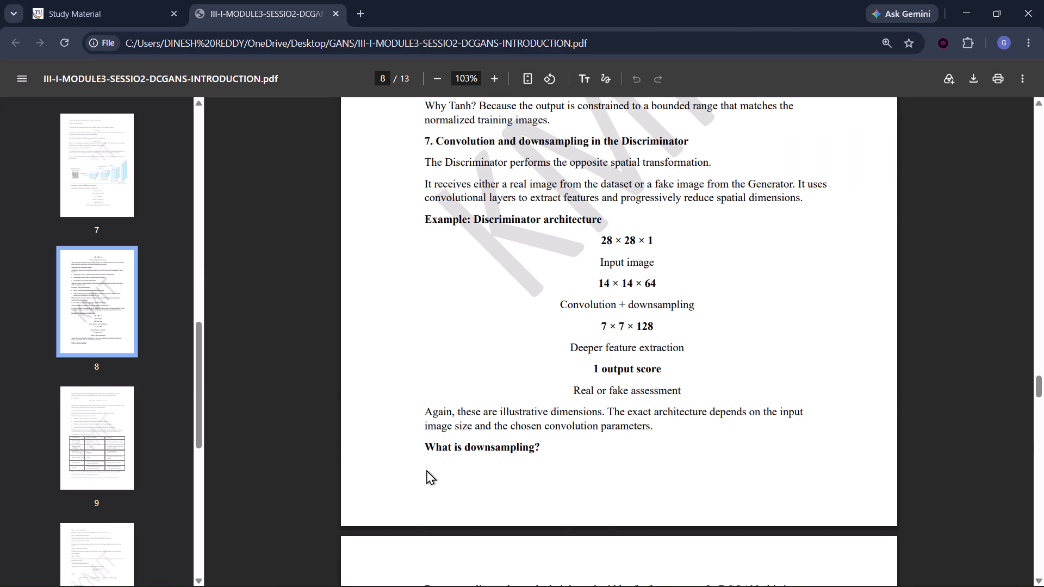
{"action": "middle_click", "coordinate": [426, 470]}
{"action": "key", "text": "alt+Tab"}
{"action": "scroll", "coordinate": [436, 448], "scroll_direction": "down", "scroll_amount": 2}
{"action": "scroll", "coordinate": [436, 448], "scroll_direction": "up", "scroll_amount": 1}
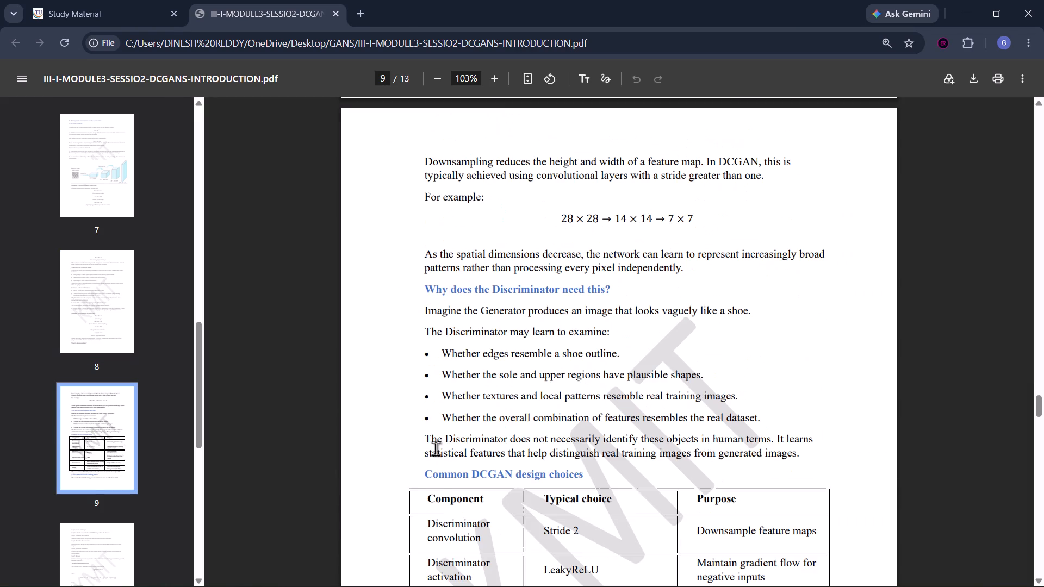
{"action": "middle_click_drag", "start_coordinate": [436, 448], "coordinate": [436, 454]}
{"action": "middle_click", "coordinate": [455, 523]}
{"action": "middle_click", "coordinate": [455, 523]}
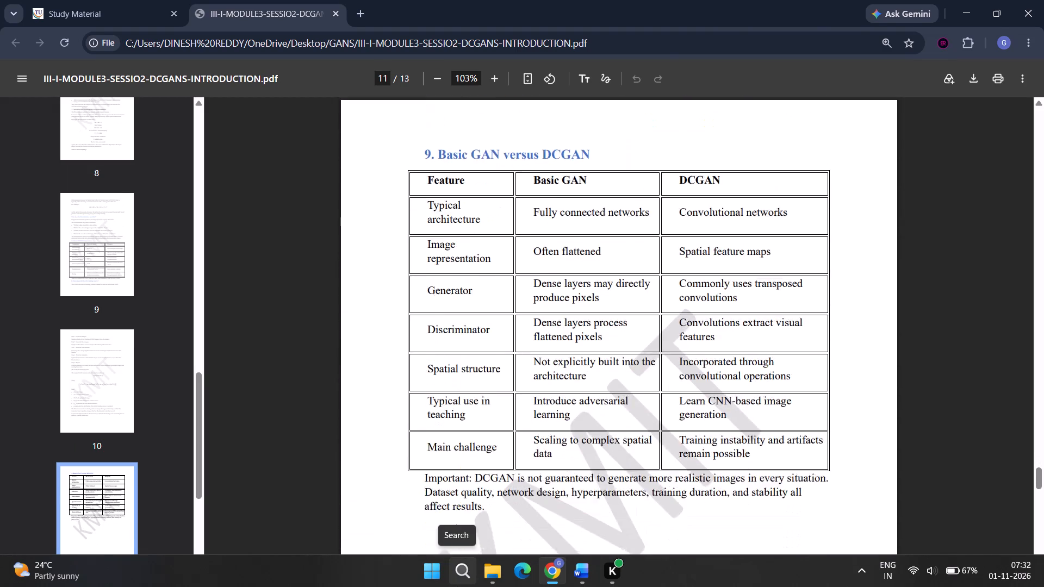
{"action": "middle_click", "coordinate": [488, 440]}
{"action": "left_click_drag", "start_coordinate": [424, 430], "coordinate": [498, 461]}
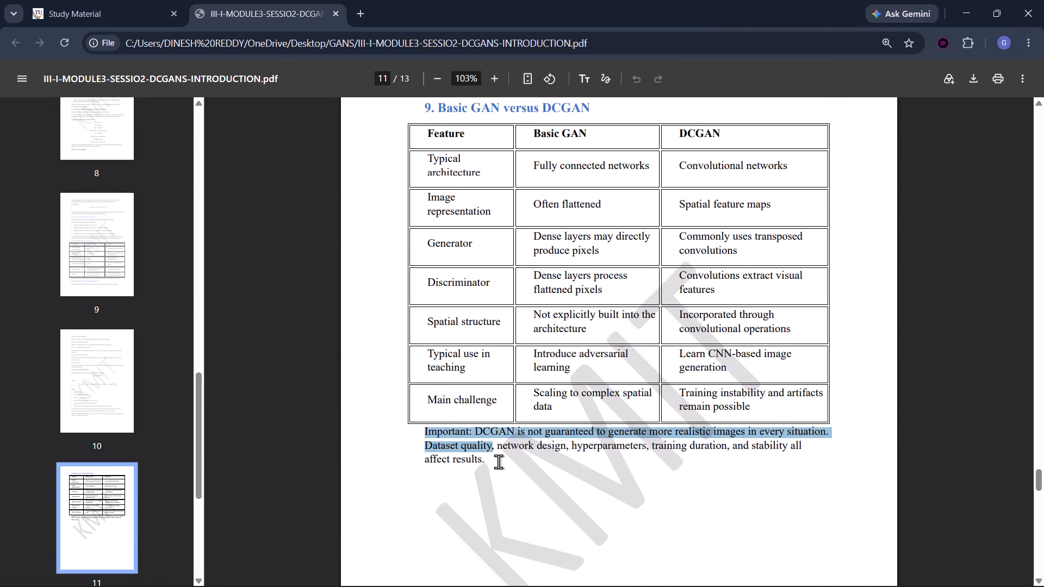
{"action": "left_click_drag", "start_coordinate": [498, 461], "coordinate": [483, 466]}
{"action": "key", "text": "ctrl+c"}
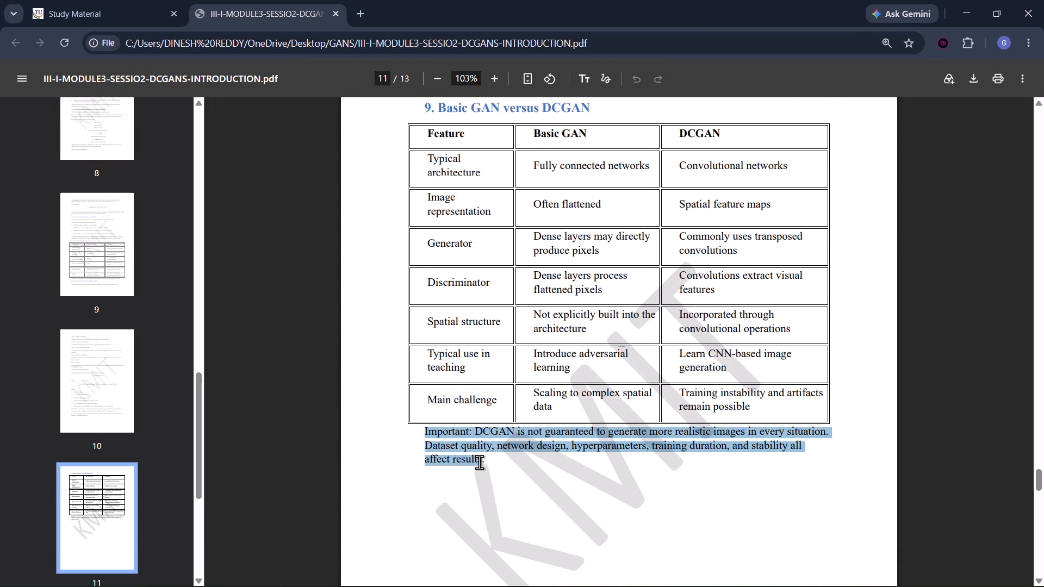
In the gans document, insert a 1x1 table below the last downsampling bullet and paste the copied "Important" paragraph into it.
{"action": "key", "text": "alt+Tab"}
{"action": "scroll", "coordinate": [346, 194], "scroll_direction": "up", "scroll_amount": 1}
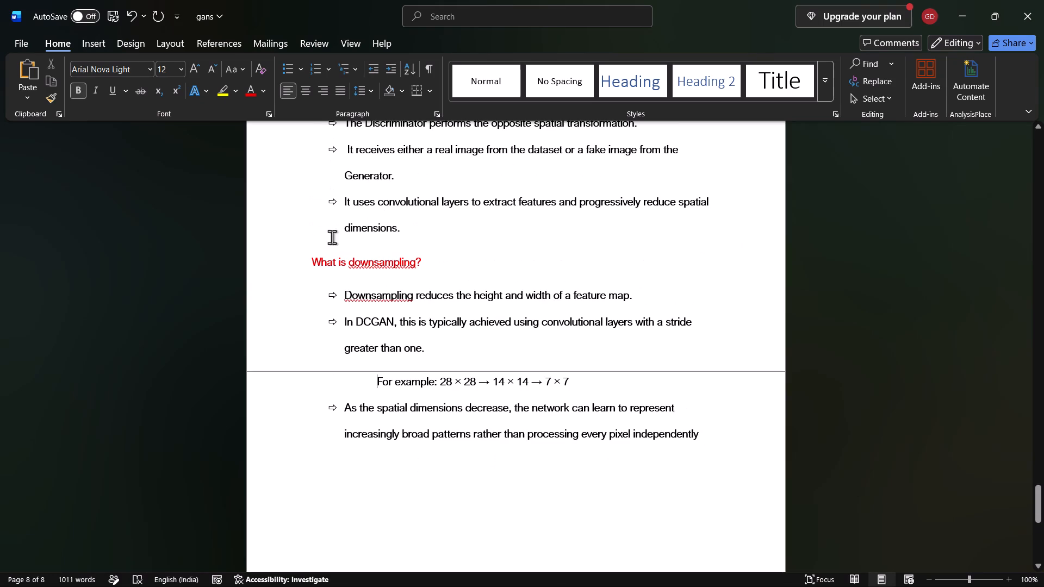
{"action": "left_click", "coordinate": [364, 457]}
{"action": "key", "text": "Down"}
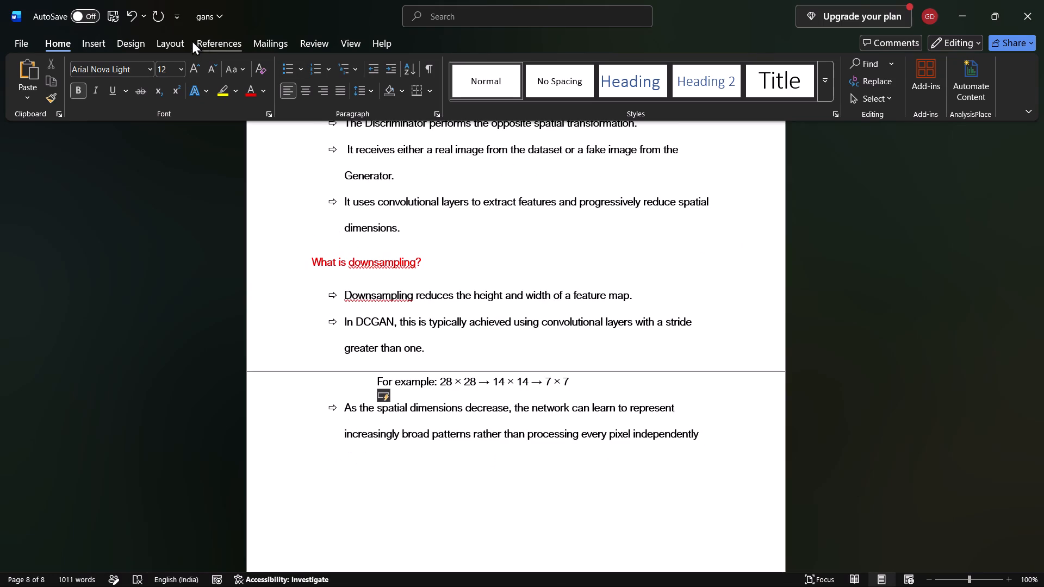
{"action": "left_click", "coordinate": [104, 39]}
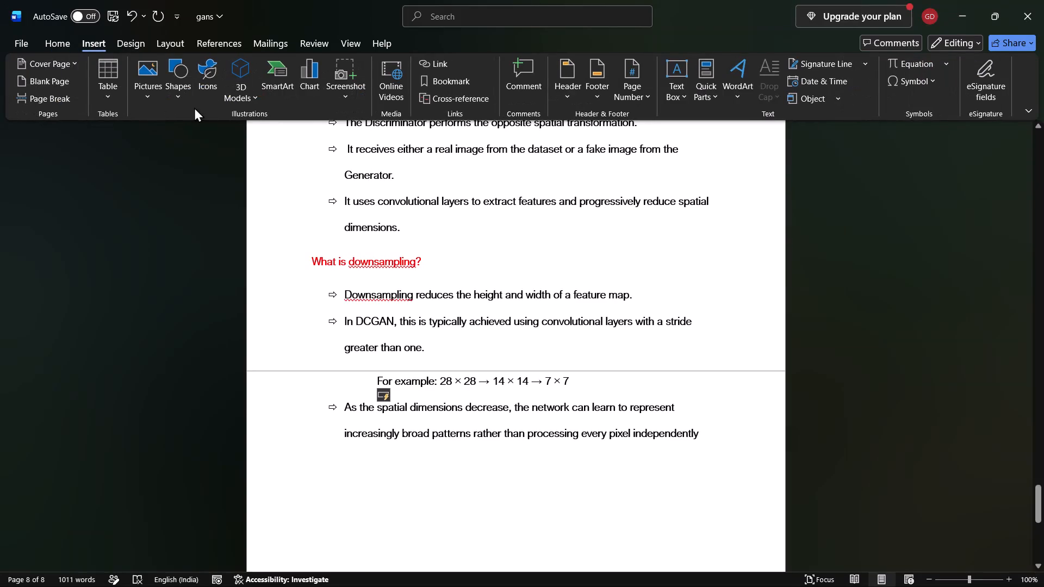
{"action": "left_click", "coordinate": [101, 60]}
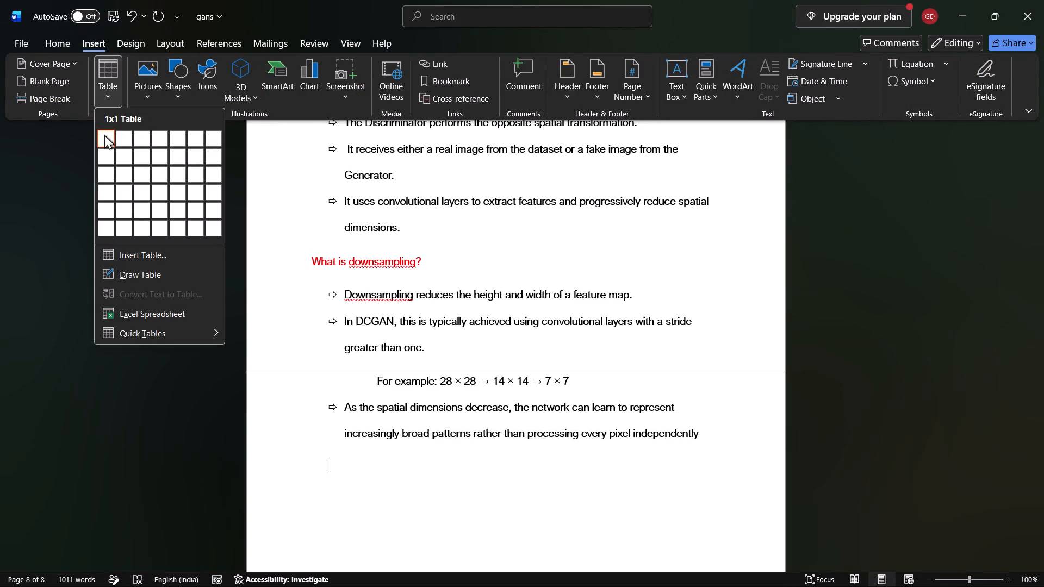
{"action": "left_click", "coordinate": [104, 134]}
{"action": "key", "text": "ctrl+v"}
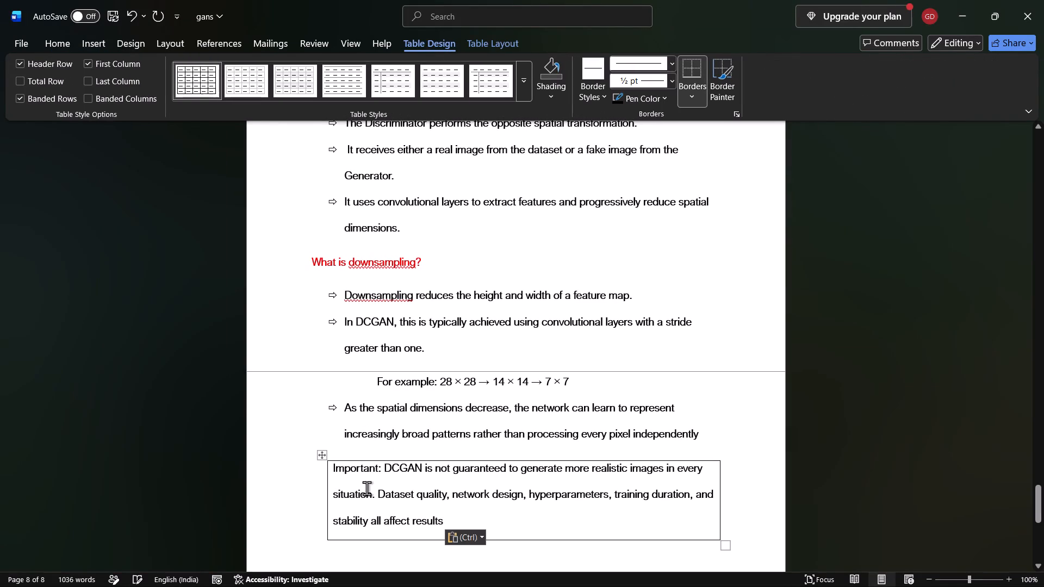
Highlight the whole "Important: DCGAN is not guaranteed" text inside the table in bright green.
{"action": "left_click_drag", "start_coordinate": [337, 469], "coordinate": [472, 514]}
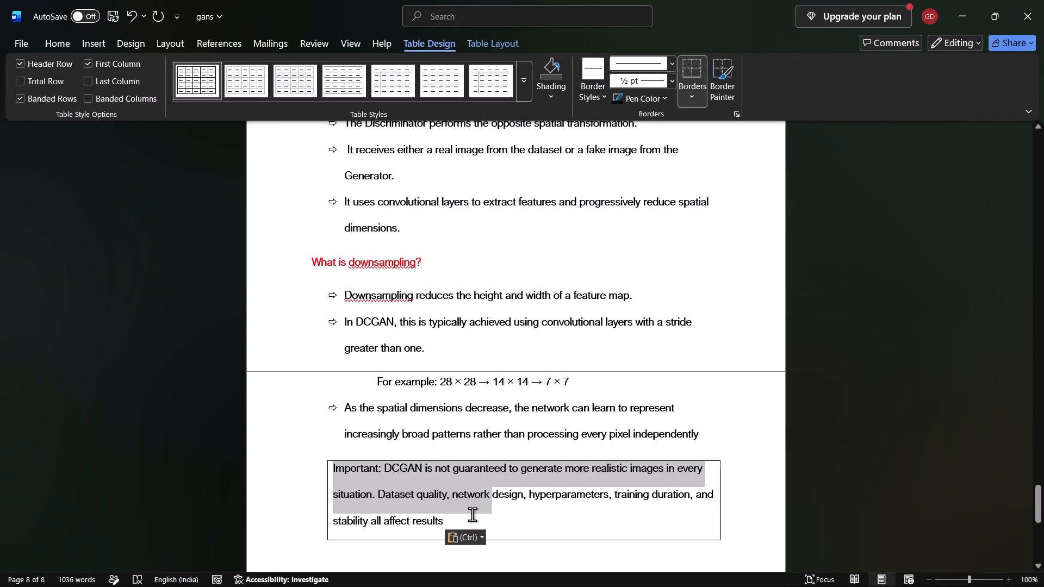
{"action": "left_click_drag", "start_coordinate": [472, 514], "coordinate": [456, 519]}
{"action": "left_click", "coordinate": [458, 514]}
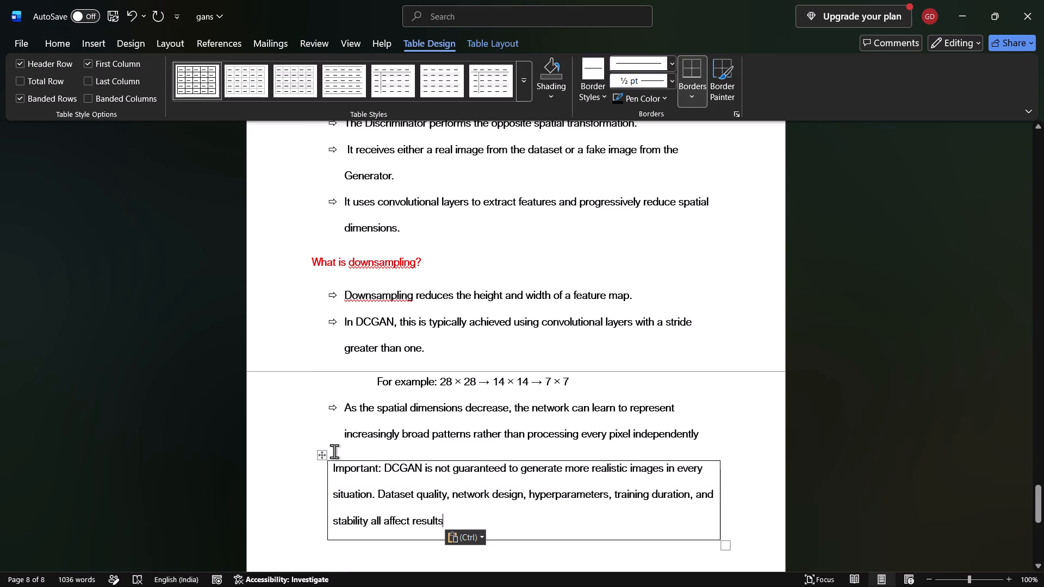
{"action": "left_click_drag", "start_coordinate": [333, 465], "coordinate": [445, 532]}
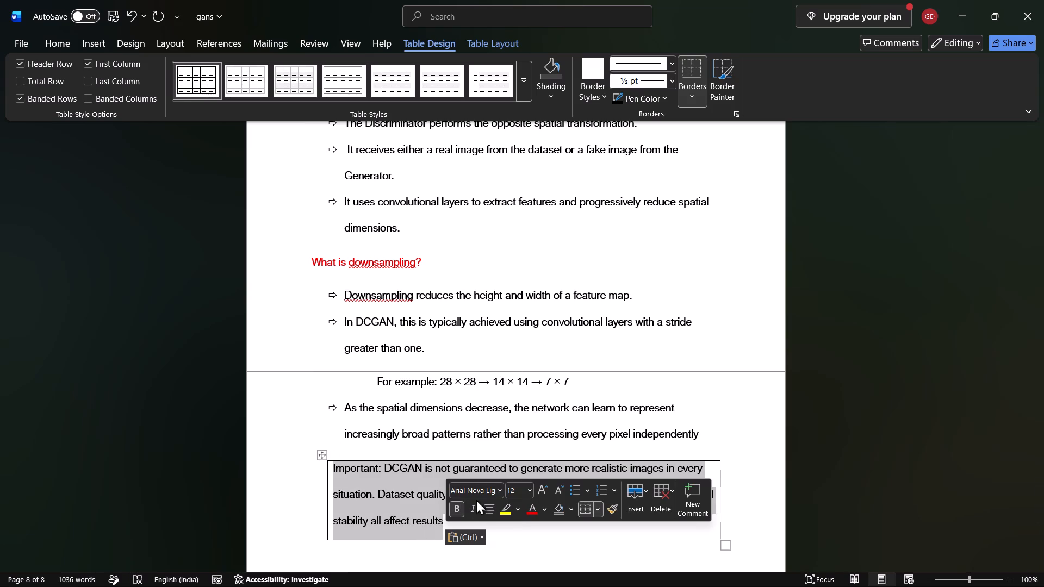
{"action": "left_click", "coordinate": [515, 511]}
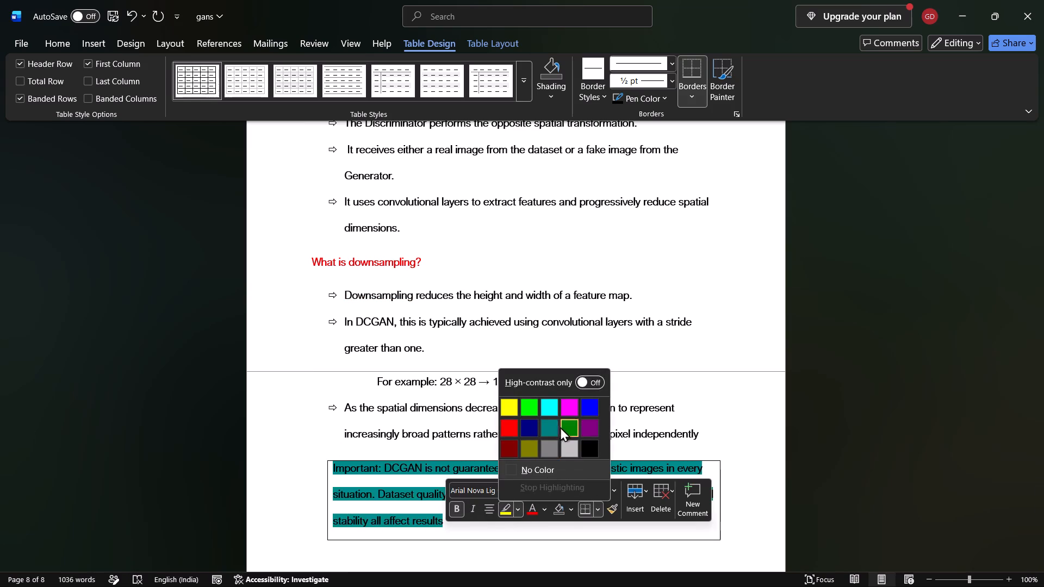
{"action": "left_click", "coordinate": [532, 409]}
{"action": "left_click", "coordinate": [425, 458]}
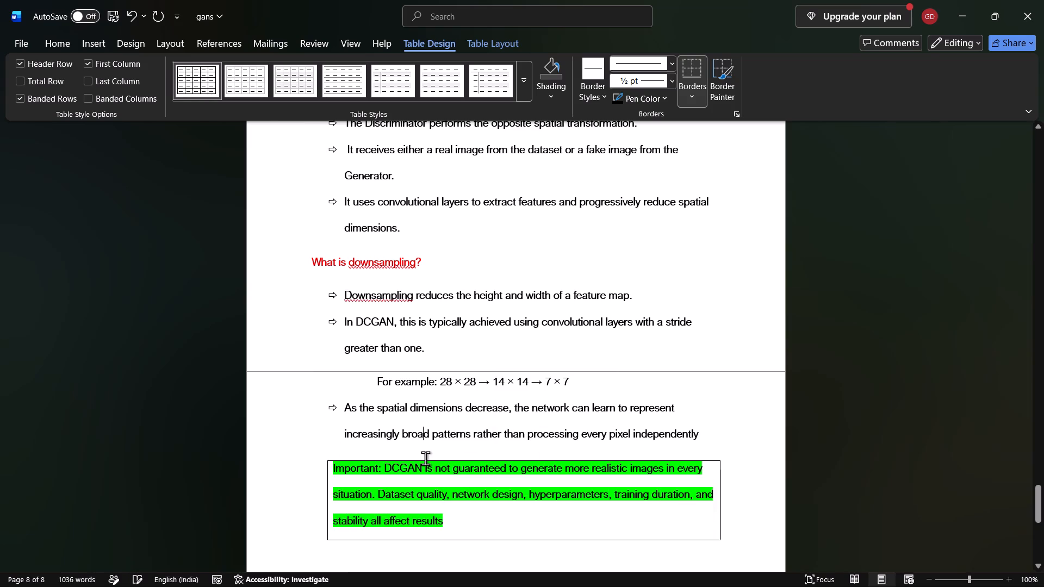
{"action": "left_click", "coordinate": [498, 511]}
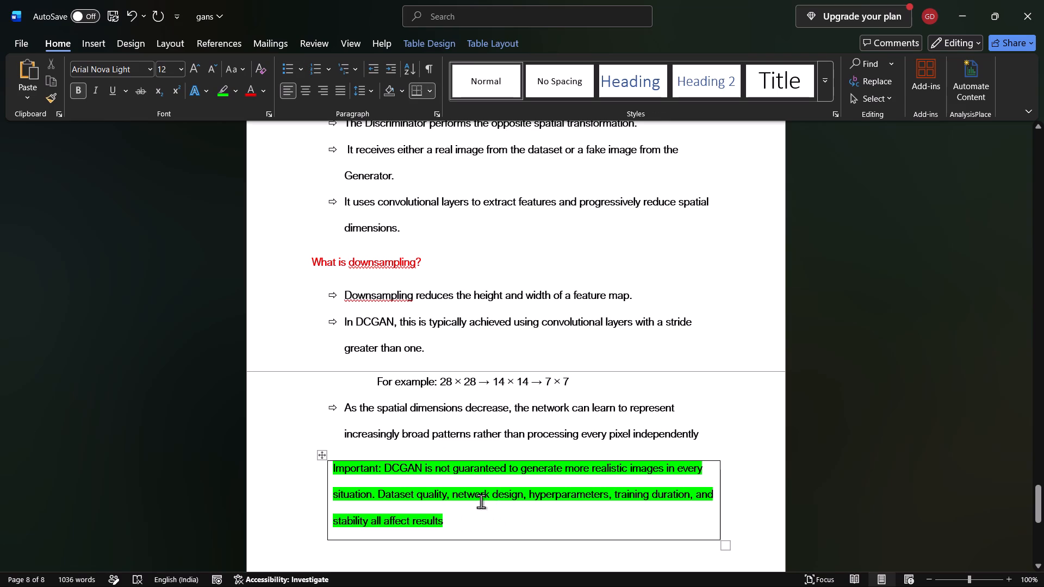
Save the gans document.
{"action": "key", "text": "ctrl+s"}
Switch to the PDF and read the two paragraphs below the image grid on page 13, from "Initially, the Generator" through the Fashion-MNIST example.
{"action": "scroll", "coordinate": [426, 367], "scroll_direction": "up", "scroll_amount": 14}
{"action": "scroll", "coordinate": [426, 367], "scroll_direction": "down", "scroll_amount": 17}
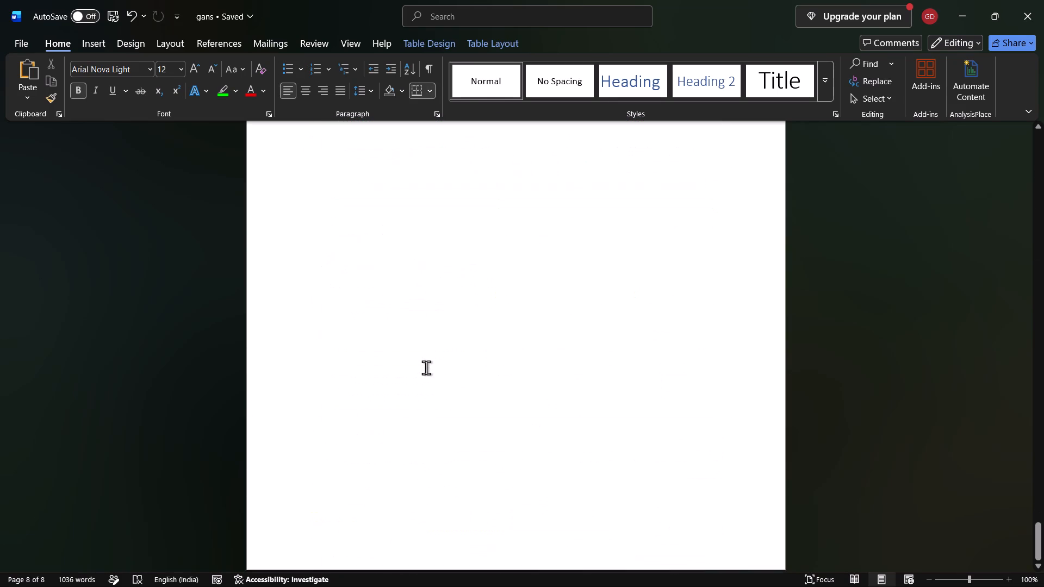
{"action": "key", "text": "alt+Tab"}
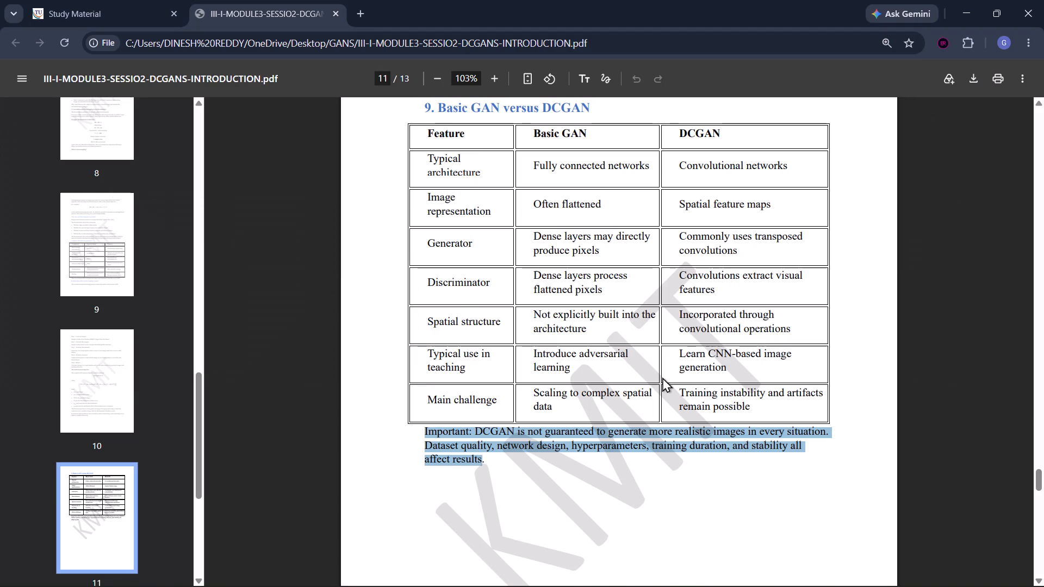
{"action": "scroll", "coordinate": [662, 385], "scroll_direction": "down", "scroll_amount": 12}
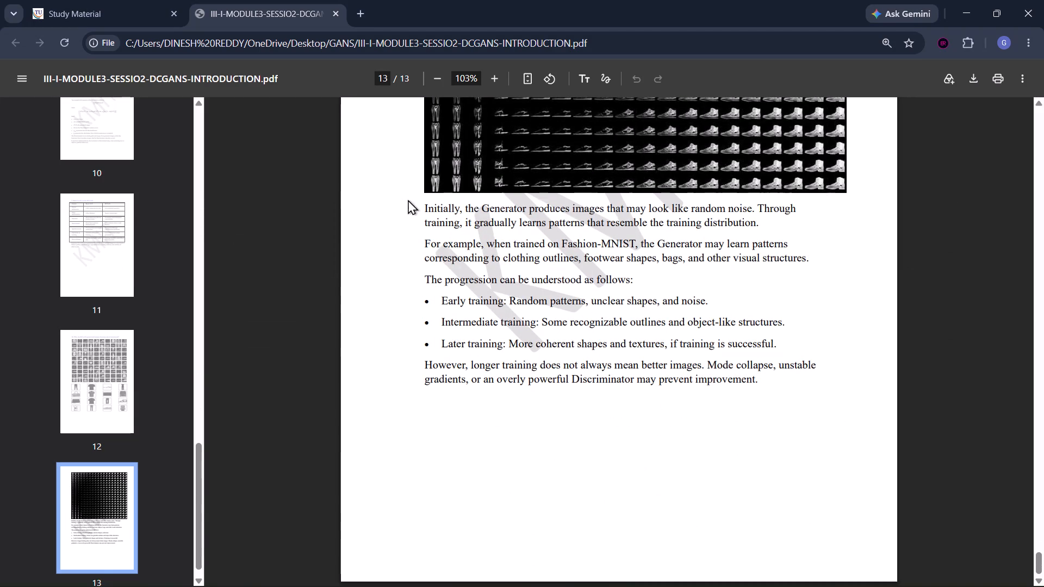
{"action": "left_click_drag", "start_coordinate": [428, 208], "coordinate": [583, 208]}
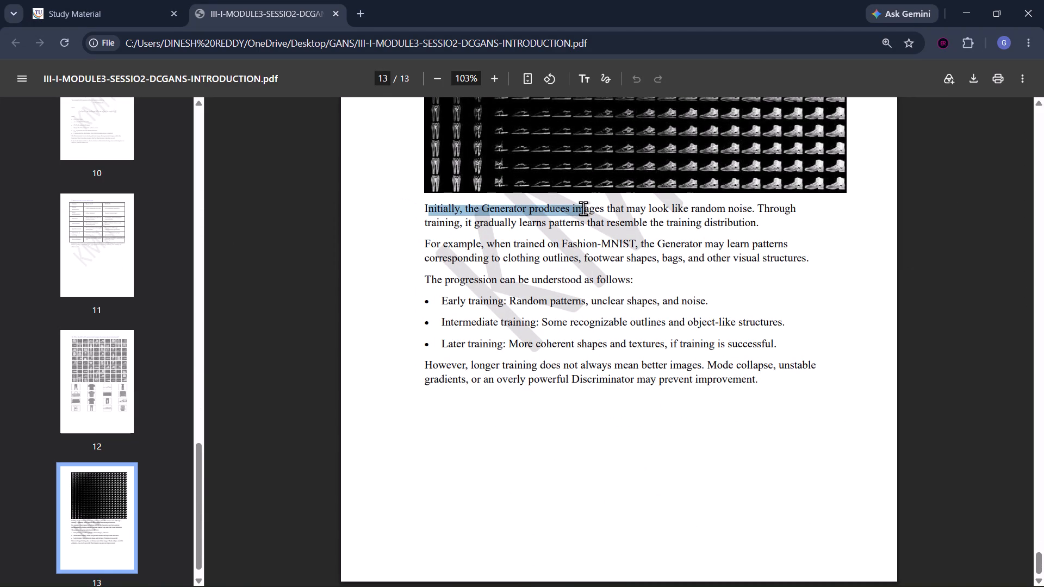
{"action": "left_click_drag", "start_coordinate": [583, 208], "coordinate": [780, 208]}
{"action": "left_click", "coordinate": [728, 226]}
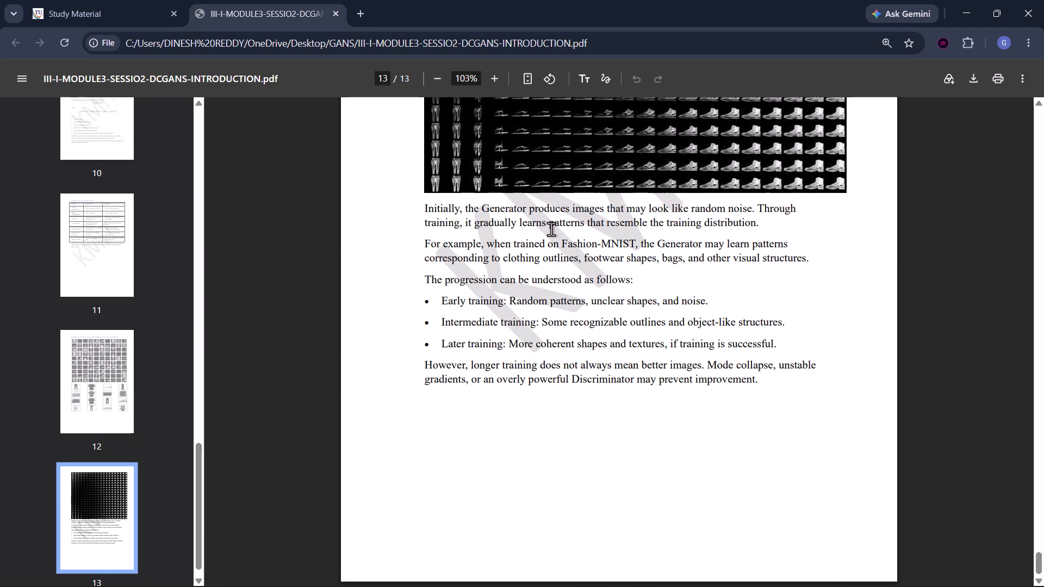
{"action": "left_click_drag", "start_coordinate": [423, 235], "coordinate": [672, 218]}
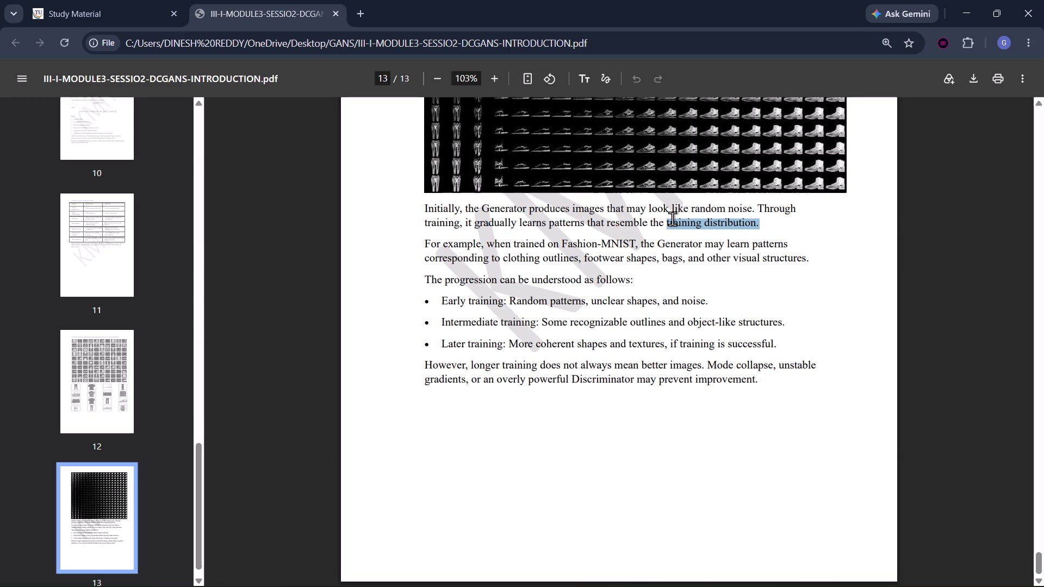
{"action": "left_click_drag", "start_coordinate": [672, 218], "coordinate": [739, 216]}
{"action": "left_click", "coordinate": [741, 216]}
{"action": "left_click_drag", "start_coordinate": [438, 246], "coordinate": [693, 241]}
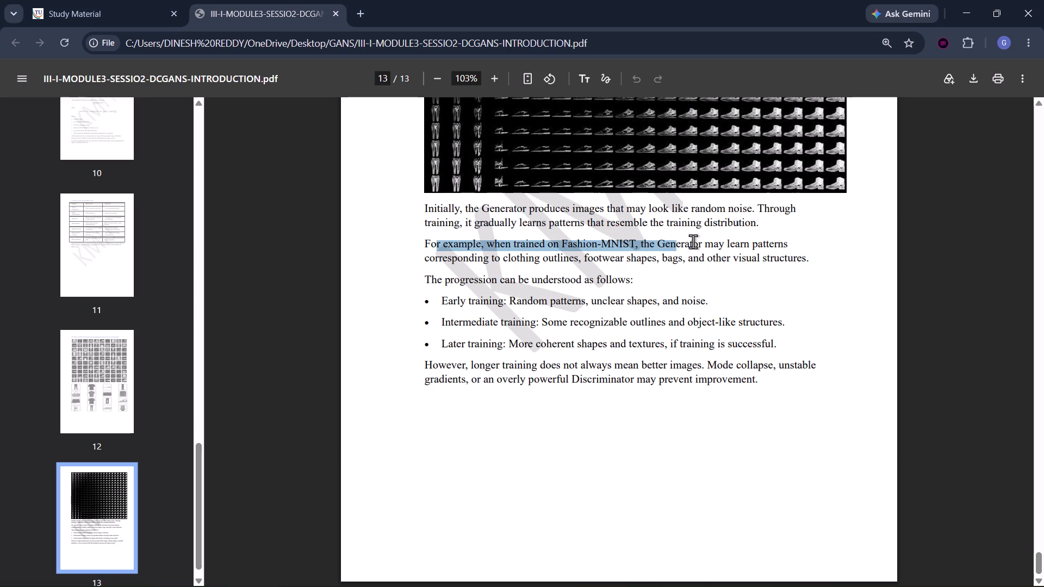
{"action": "left_click_drag", "start_coordinate": [693, 241], "coordinate": [798, 243]}
{"action": "left_click", "coordinate": [798, 243]}
{"action": "left_click_drag", "start_coordinate": [420, 266], "coordinate": [549, 257]}
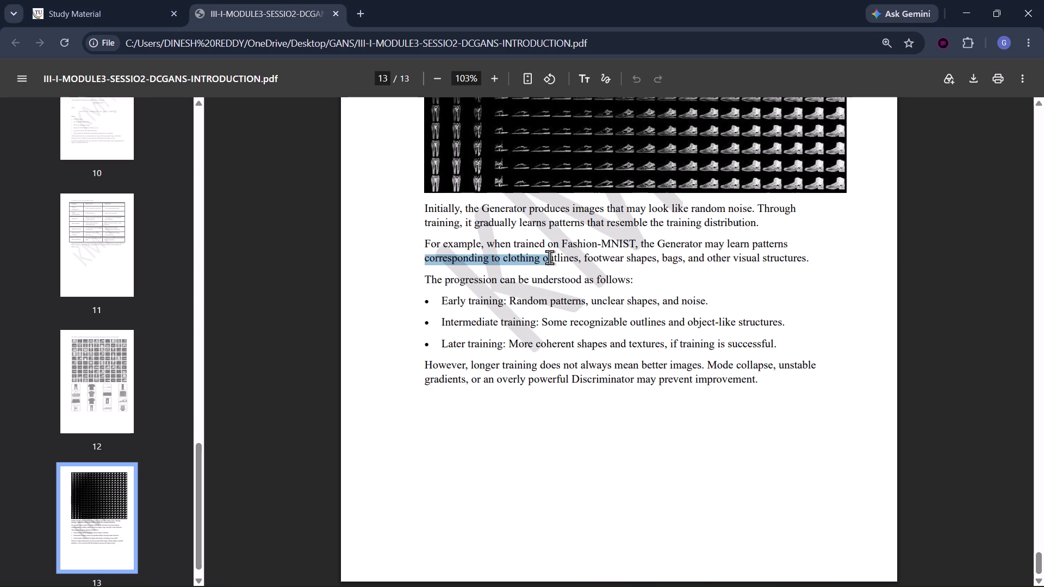
{"action": "left_click_drag", "start_coordinate": [549, 257], "coordinate": [795, 265]}
{"action": "left_click", "coordinate": [795, 265]}
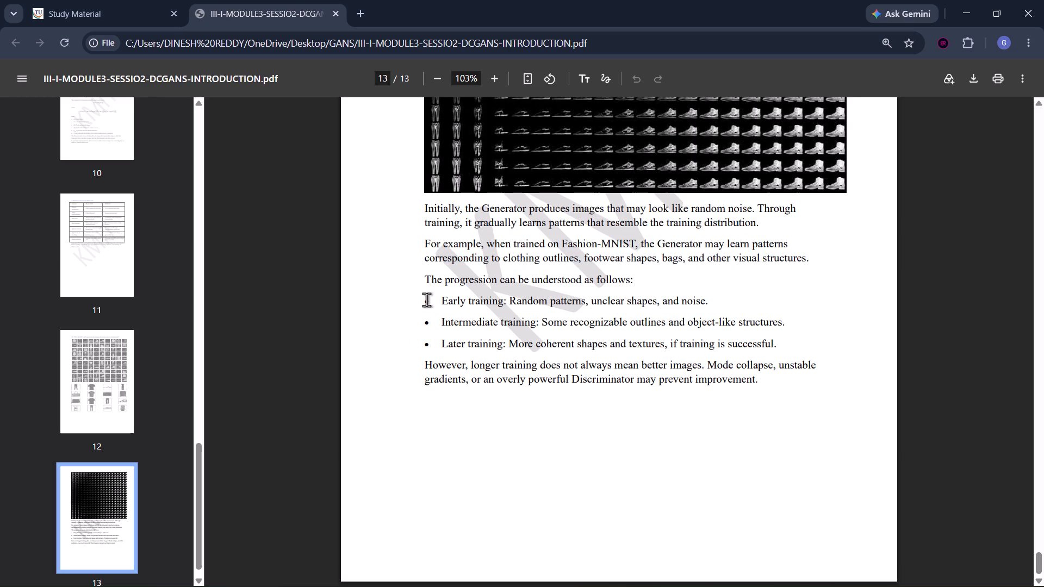
Read the early, intermediate and later training bullets and the closing "However, longer training" paragraph on page 13.
{"action": "left_click_drag", "start_coordinate": [441, 296], "coordinate": [545, 302]}
{"action": "left_click", "coordinate": [545, 302]}
{"action": "left_click_drag", "start_coordinate": [529, 298], "coordinate": [735, 287]}
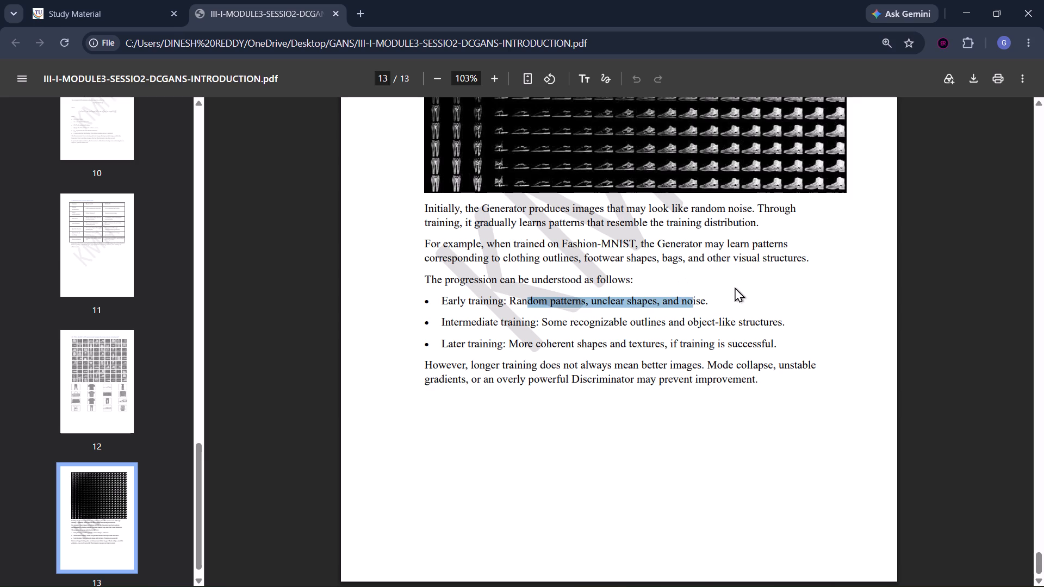
{"action": "left_click_drag", "start_coordinate": [710, 320], "coordinate": [705, 322]}
{"action": "left_click_drag", "start_coordinate": [447, 334], "coordinate": [655, 329]}
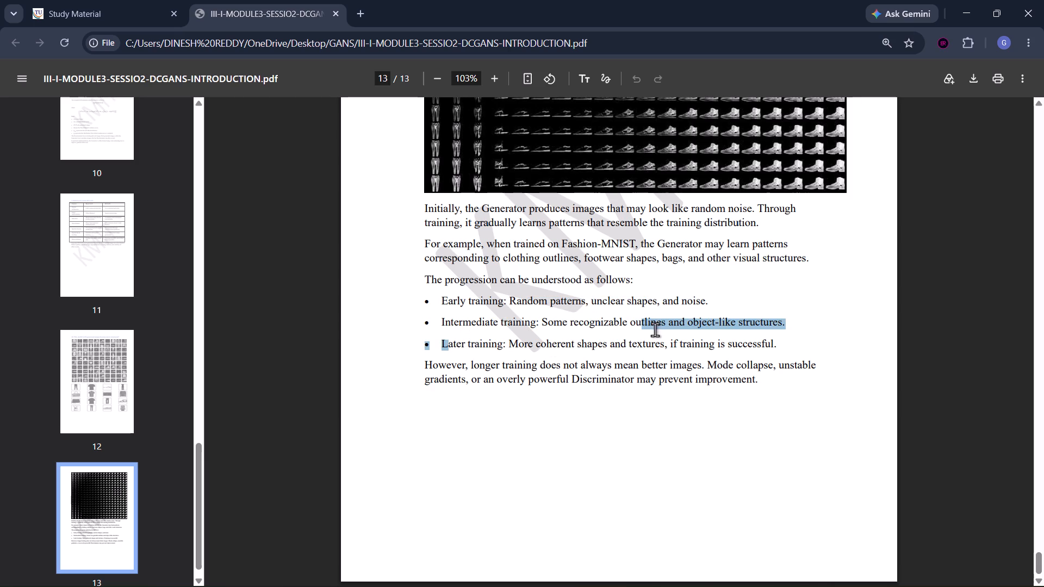
{"action": "left_click_drag", "start_coordinate": [655, 329], "coordinate": [792, 305]}
{"action": "left_click", "coordinate": [792, 305]}
{"action": "left_click_drag", "start_coordinate": [464, 339], "coordinate": [718, 323]}
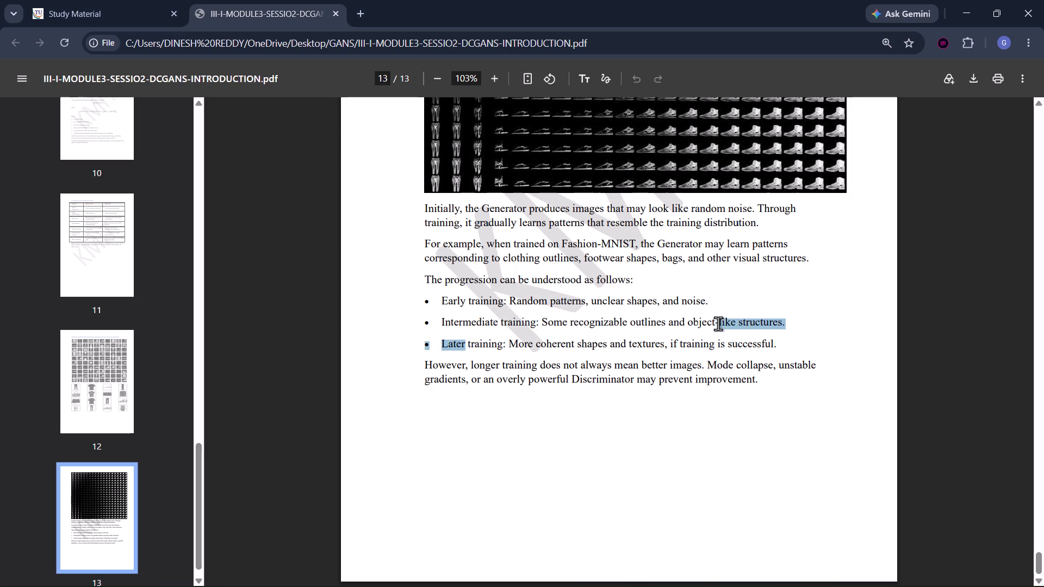
{"action": "left_click_drag", "start_coordinate": [718, 323], "coordinate": [819, 348]}
{"action": "left_click", "coordinate": [821, 349]}
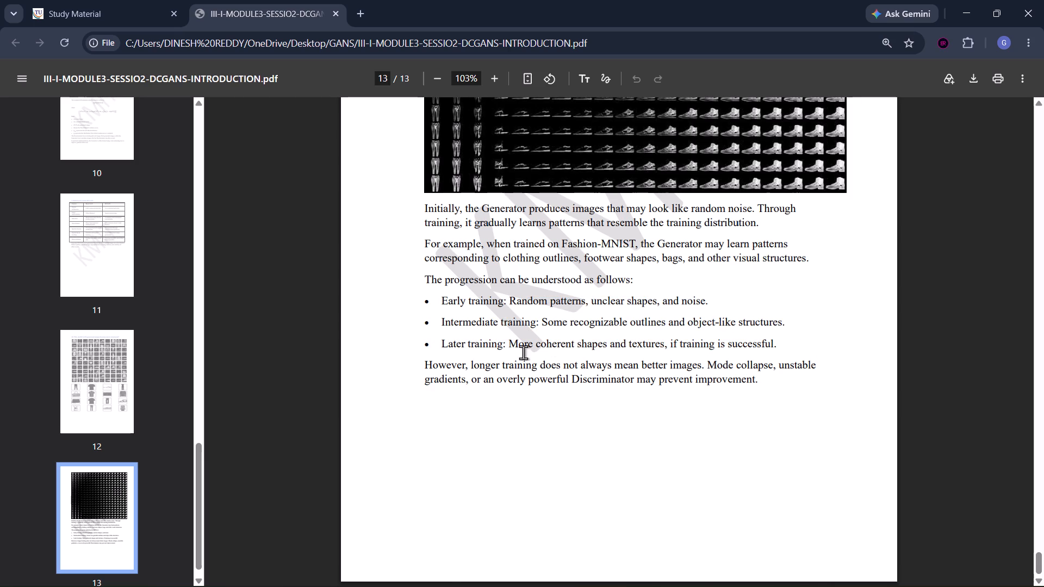
{"action": "left_click_drag", "start_coordinate": [421, 365], "coordinate": [487, 359]}
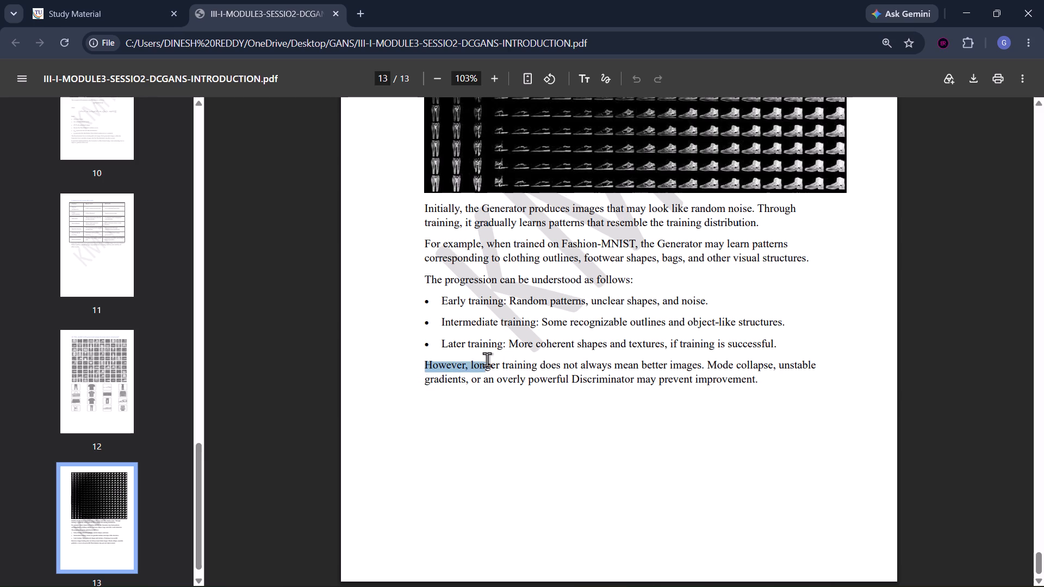
{"action": "left_click_drag", "start_coordinate": [487, 359], "coordinate": [717, 353]}
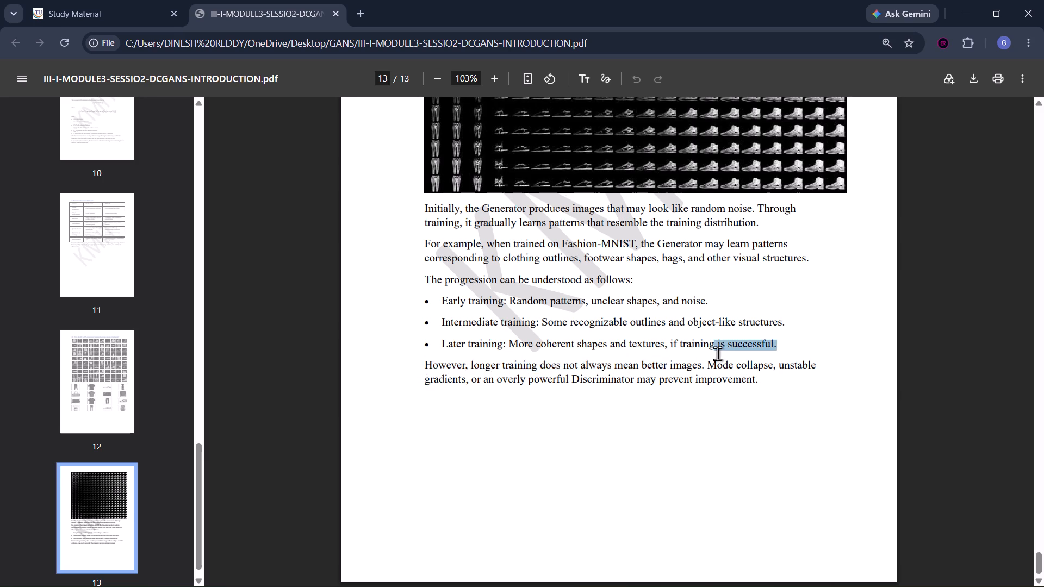
{"action": "left_click_drag", "start_coordinate": [717, 353], "coordinate": [753, 378]}
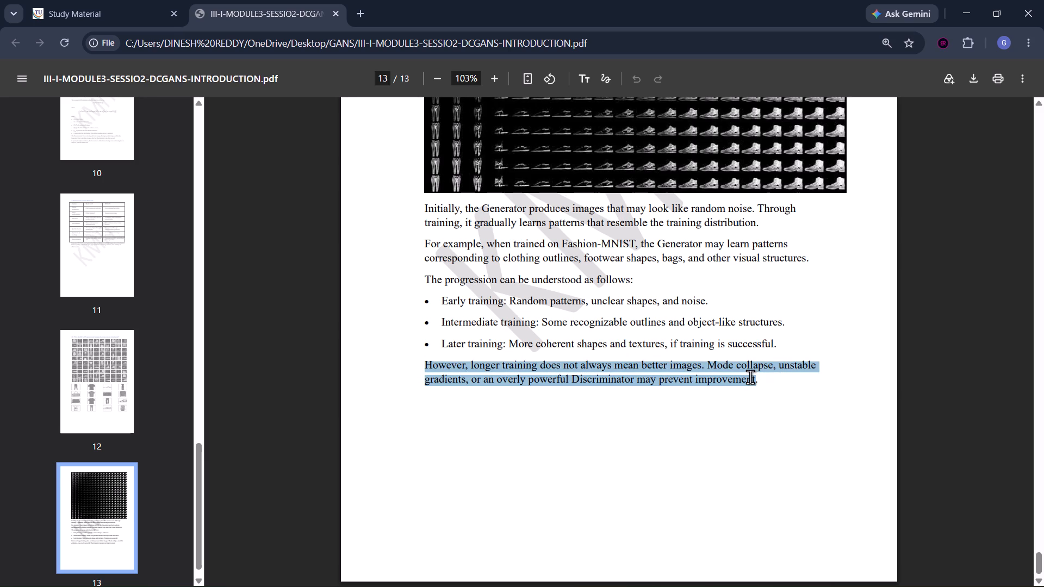
{"action": "left_click", "coordinate": [750, 377]}
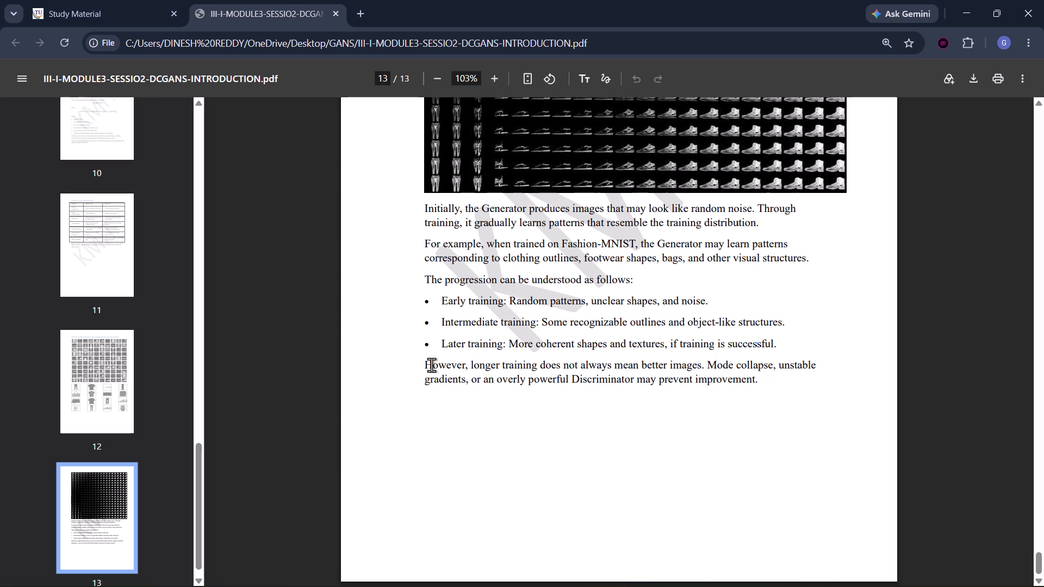
Copy the closing "However, longer training" paragraph on page 13 and switch to the gans document.
{"action": "left_click_drag", "start_coordinate": [424, 363], "coordinate": [780, 392]}
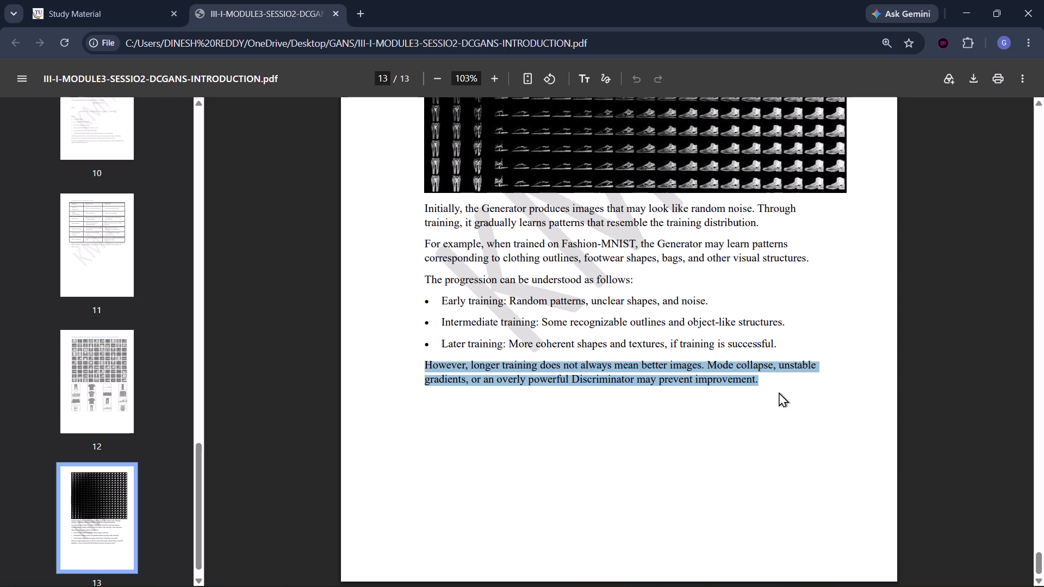
{"action": "key", "text": "ctrl+c"}
{"action": "key", "text": "alt+Tab"}
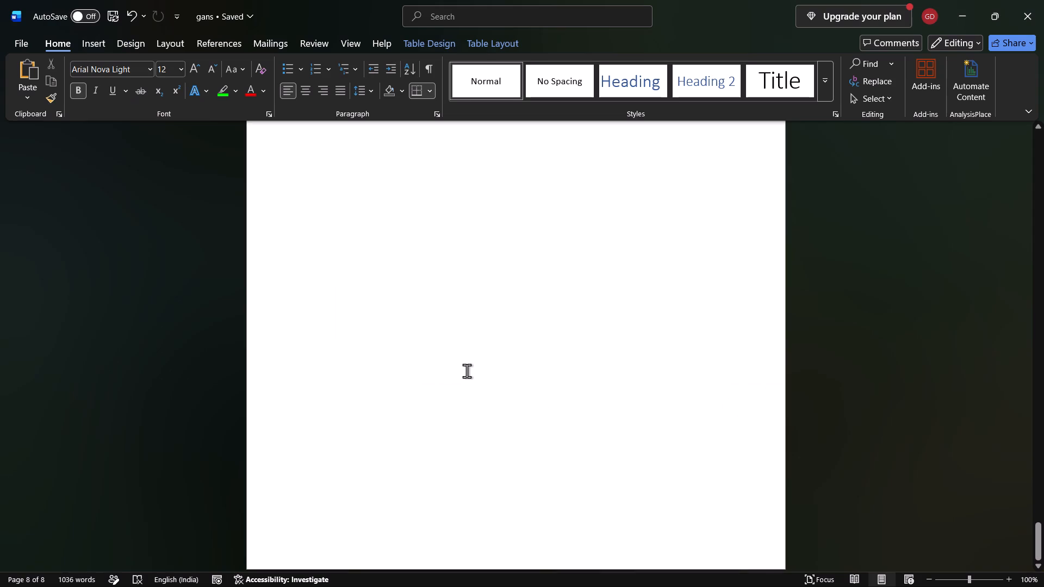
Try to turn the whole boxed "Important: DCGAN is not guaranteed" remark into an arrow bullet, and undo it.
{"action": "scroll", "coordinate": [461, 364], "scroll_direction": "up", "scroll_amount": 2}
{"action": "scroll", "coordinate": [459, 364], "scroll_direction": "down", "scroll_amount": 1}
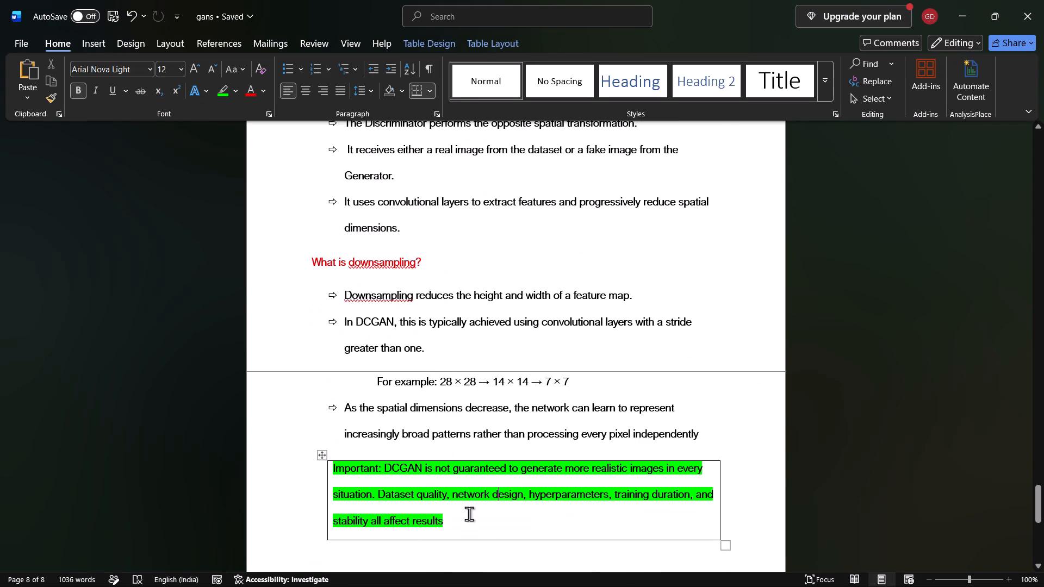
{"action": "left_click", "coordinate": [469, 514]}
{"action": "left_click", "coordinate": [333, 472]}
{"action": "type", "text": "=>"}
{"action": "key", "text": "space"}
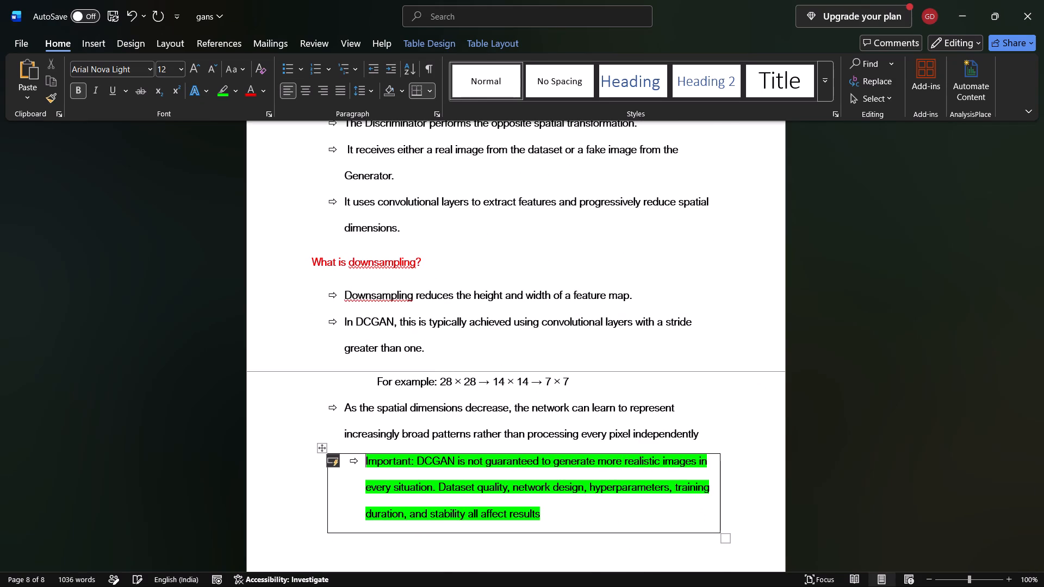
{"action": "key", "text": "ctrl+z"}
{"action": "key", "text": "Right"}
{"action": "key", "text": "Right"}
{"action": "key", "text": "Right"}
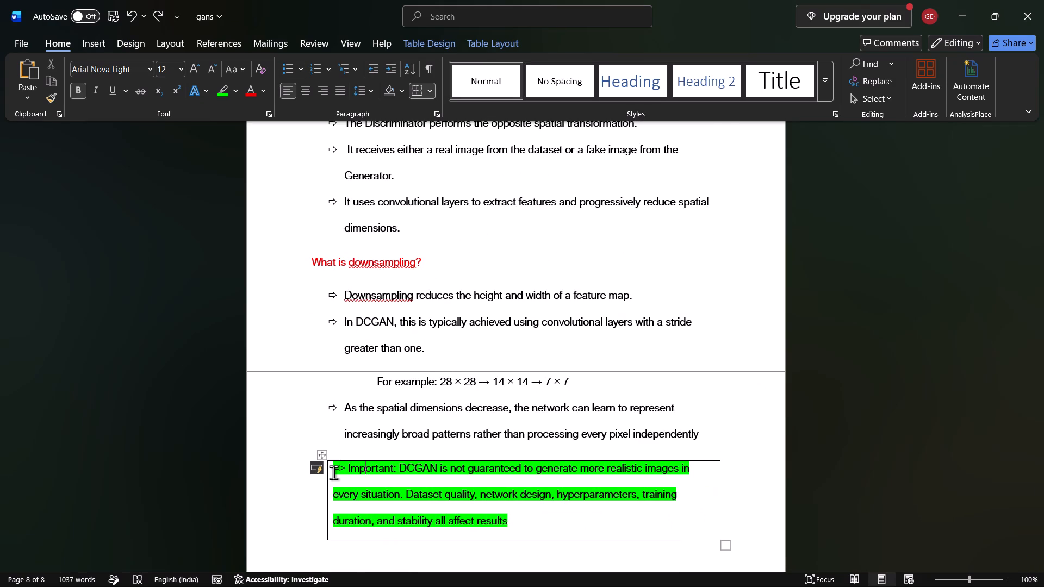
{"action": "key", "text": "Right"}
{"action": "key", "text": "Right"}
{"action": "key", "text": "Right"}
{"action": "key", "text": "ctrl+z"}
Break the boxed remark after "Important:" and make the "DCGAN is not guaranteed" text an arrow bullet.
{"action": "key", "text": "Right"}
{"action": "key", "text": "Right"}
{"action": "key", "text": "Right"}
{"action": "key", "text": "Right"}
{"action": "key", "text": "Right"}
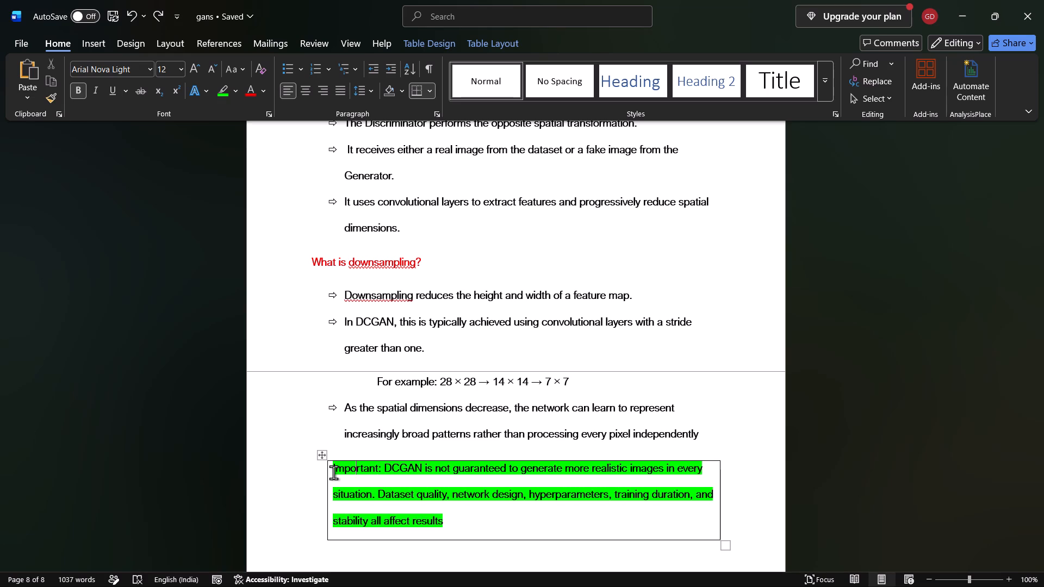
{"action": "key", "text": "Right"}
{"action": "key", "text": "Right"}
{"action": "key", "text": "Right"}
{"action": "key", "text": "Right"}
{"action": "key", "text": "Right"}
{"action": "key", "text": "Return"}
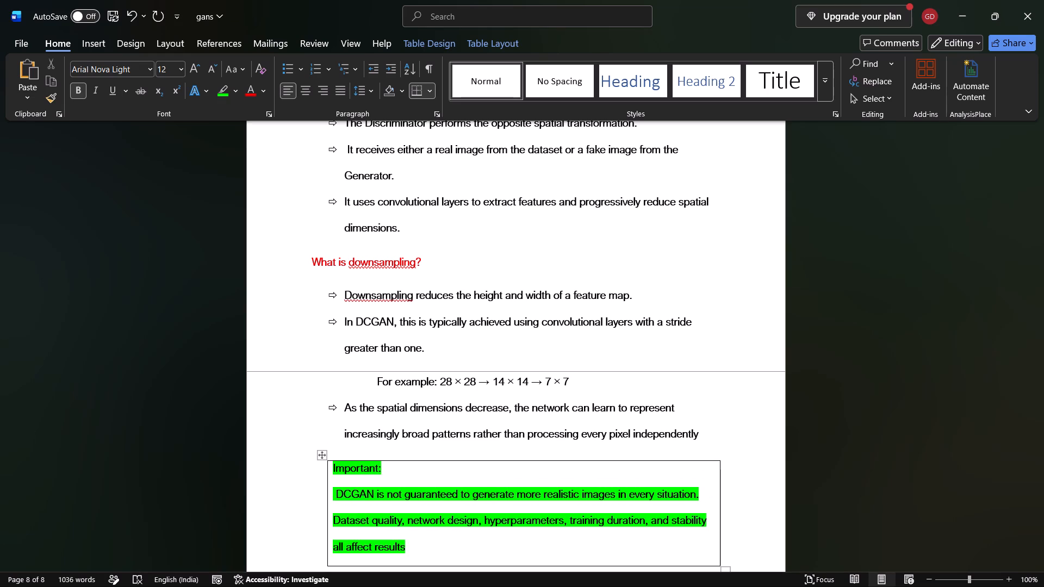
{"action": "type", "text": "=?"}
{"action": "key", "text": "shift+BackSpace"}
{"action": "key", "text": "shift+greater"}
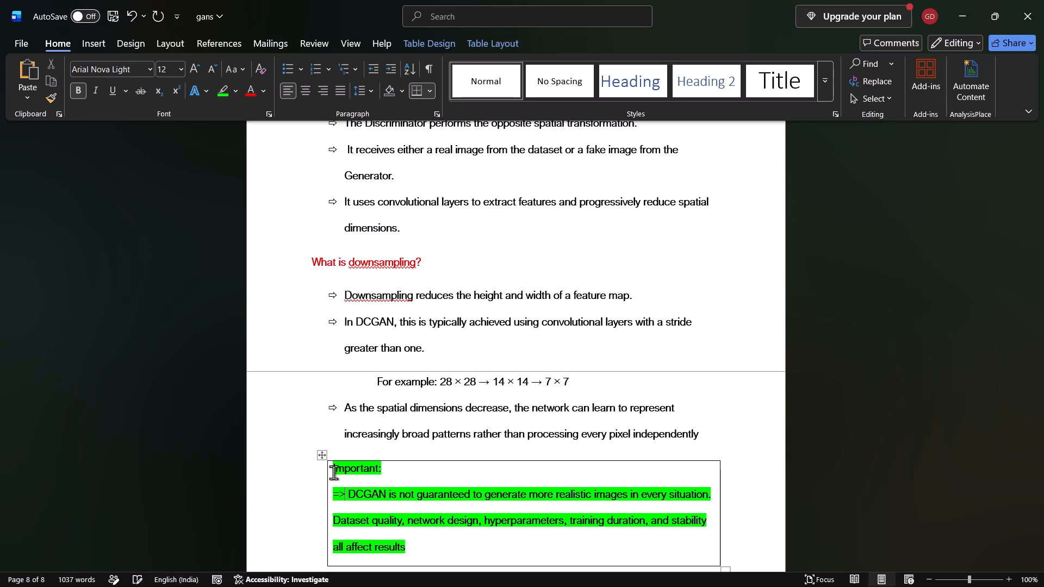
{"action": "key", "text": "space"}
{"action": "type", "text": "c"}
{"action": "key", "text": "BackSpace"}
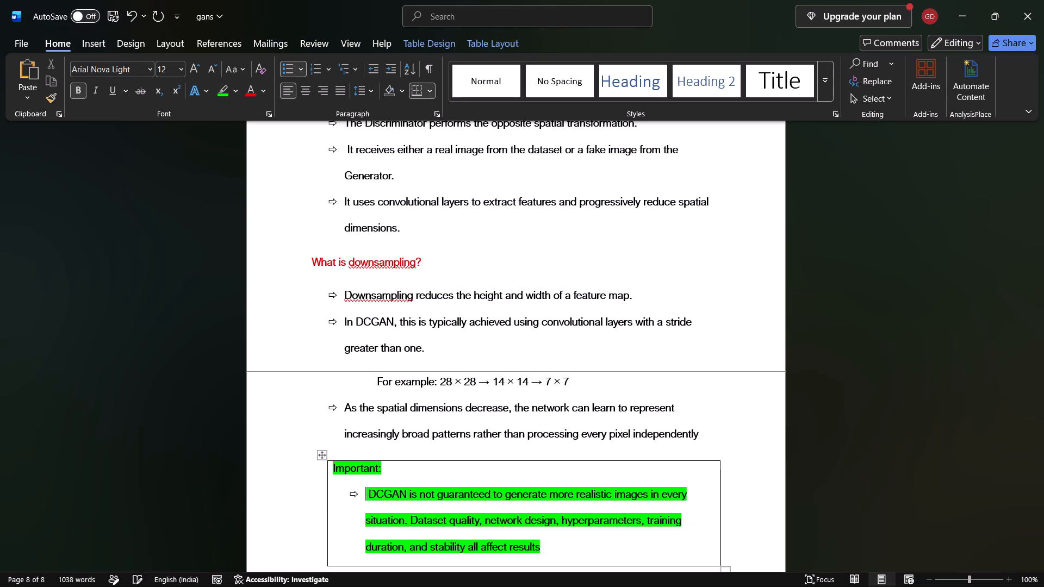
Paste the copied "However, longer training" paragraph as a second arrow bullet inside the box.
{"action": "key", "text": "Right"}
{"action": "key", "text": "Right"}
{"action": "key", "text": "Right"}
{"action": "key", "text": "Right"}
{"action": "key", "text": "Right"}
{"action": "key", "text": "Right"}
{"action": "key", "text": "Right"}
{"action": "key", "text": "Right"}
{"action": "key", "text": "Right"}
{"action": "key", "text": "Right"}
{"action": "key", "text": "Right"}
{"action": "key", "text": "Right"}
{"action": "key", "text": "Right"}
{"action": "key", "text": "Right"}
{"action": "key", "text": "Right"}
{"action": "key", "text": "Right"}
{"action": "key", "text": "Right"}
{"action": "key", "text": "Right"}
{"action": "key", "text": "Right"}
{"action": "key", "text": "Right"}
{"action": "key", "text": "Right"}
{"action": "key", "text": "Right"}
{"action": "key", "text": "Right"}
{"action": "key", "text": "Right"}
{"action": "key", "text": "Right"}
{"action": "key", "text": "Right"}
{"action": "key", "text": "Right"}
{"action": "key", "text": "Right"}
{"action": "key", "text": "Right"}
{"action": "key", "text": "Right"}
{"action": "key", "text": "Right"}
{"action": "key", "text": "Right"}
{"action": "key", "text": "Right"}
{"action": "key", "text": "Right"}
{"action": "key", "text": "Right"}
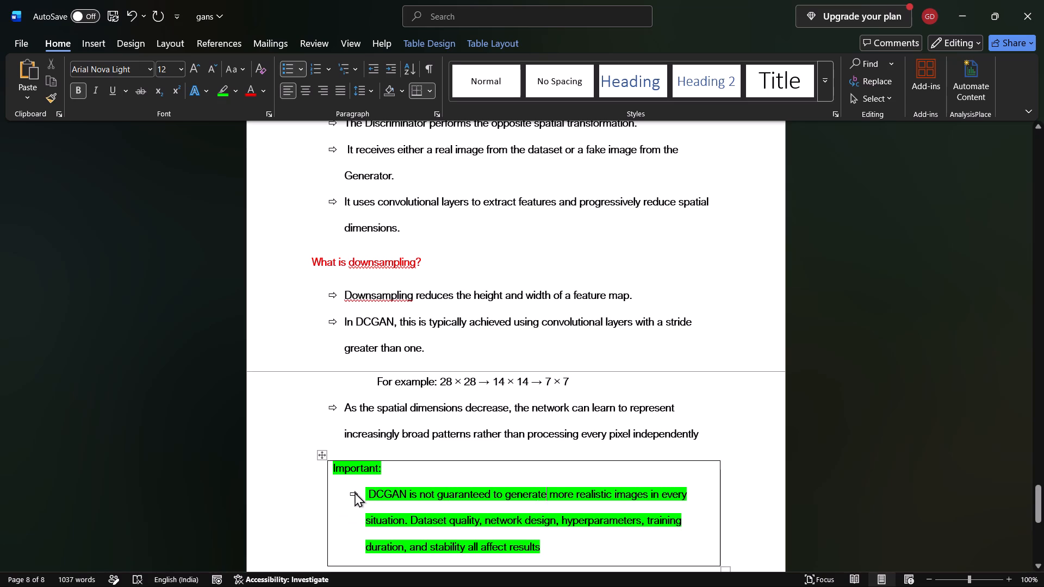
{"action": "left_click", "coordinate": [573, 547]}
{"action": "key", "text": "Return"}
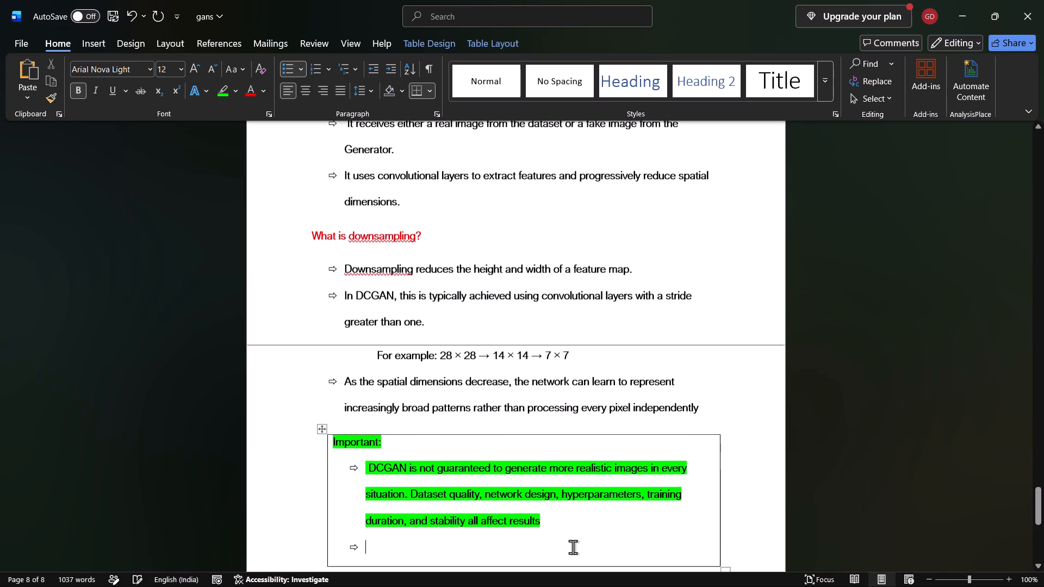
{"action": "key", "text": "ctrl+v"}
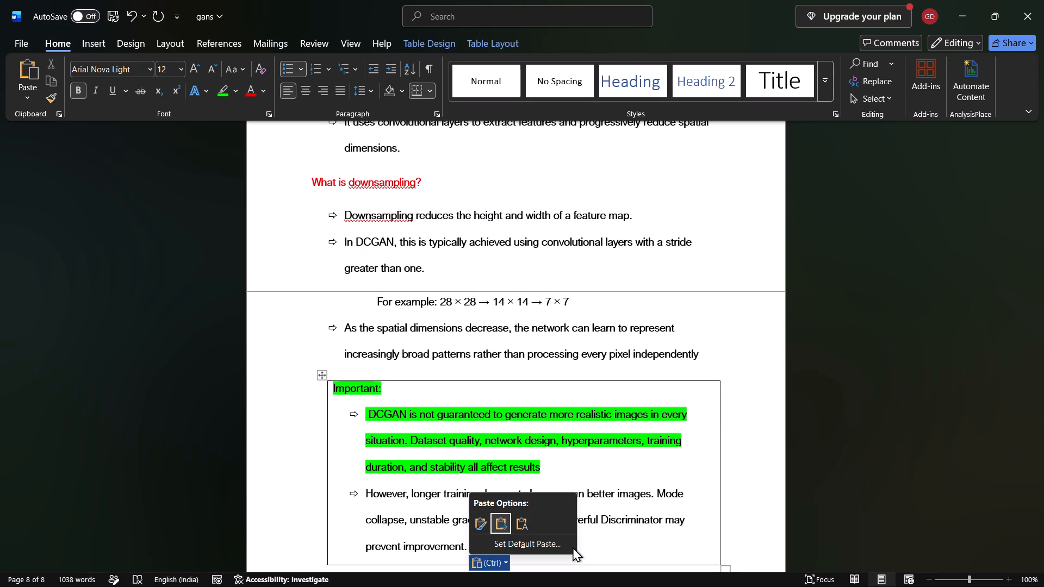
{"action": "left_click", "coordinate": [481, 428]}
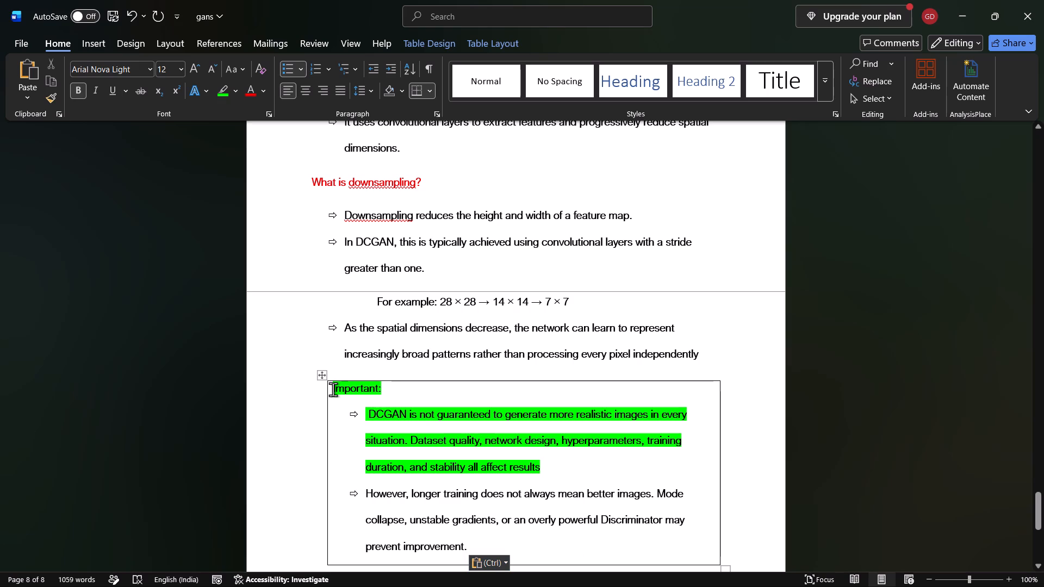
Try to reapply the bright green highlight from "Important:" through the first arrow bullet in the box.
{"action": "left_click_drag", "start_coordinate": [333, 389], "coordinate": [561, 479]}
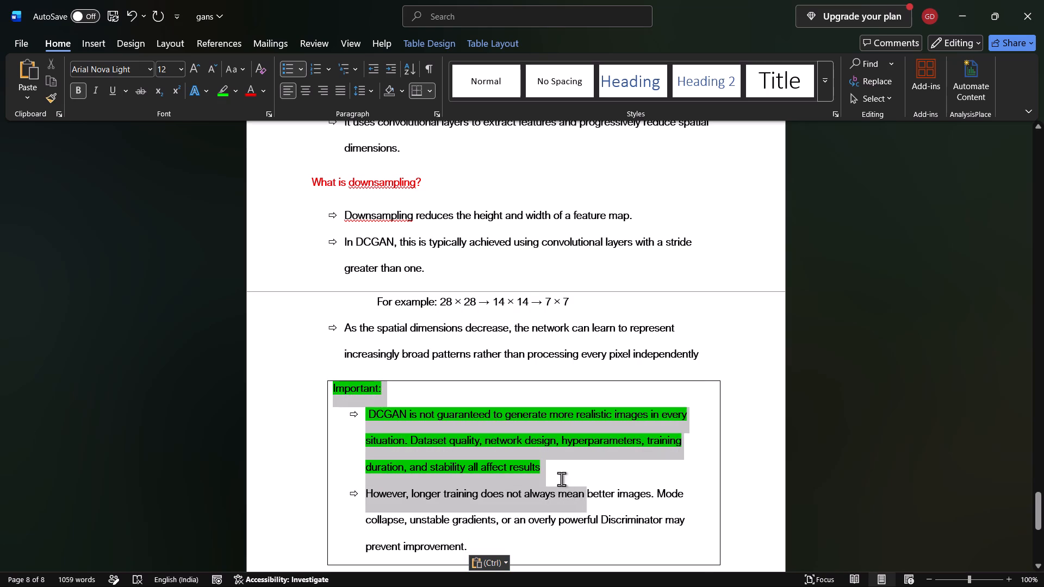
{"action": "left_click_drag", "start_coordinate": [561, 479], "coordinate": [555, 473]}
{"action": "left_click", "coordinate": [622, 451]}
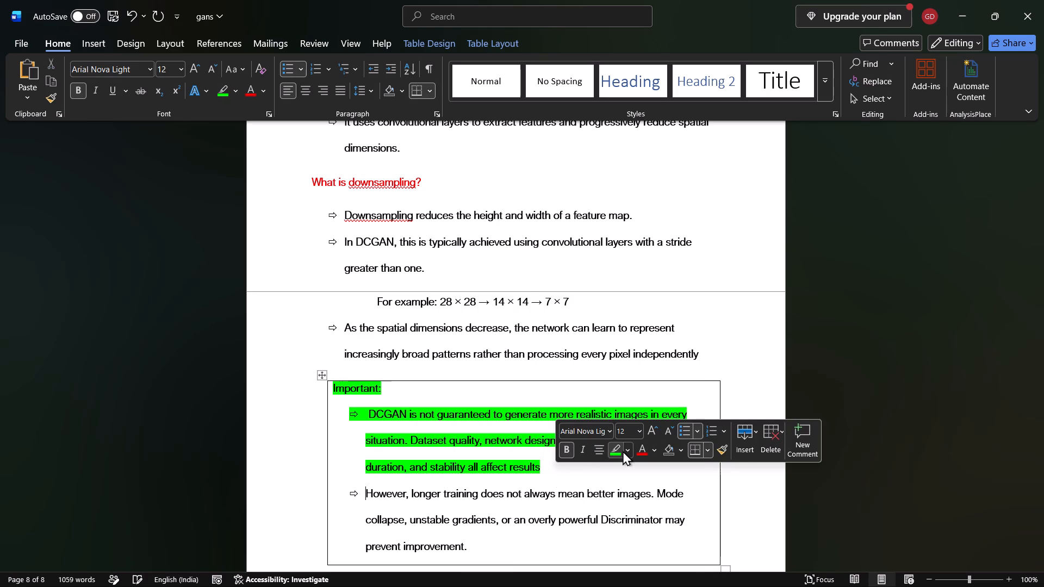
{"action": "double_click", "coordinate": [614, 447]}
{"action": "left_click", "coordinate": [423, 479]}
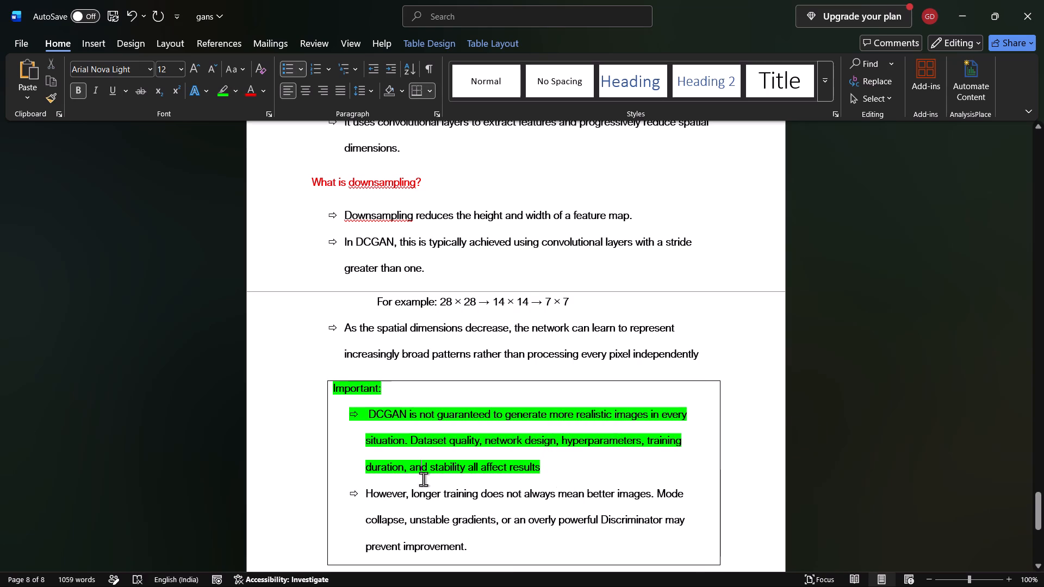
Undo the edits in the boxed remark back to one unbulleted paragraph without the green highlight.
{"action": "key", "text": "ctrl+z"}
{"action": "key", "text": "ctrl+z"}
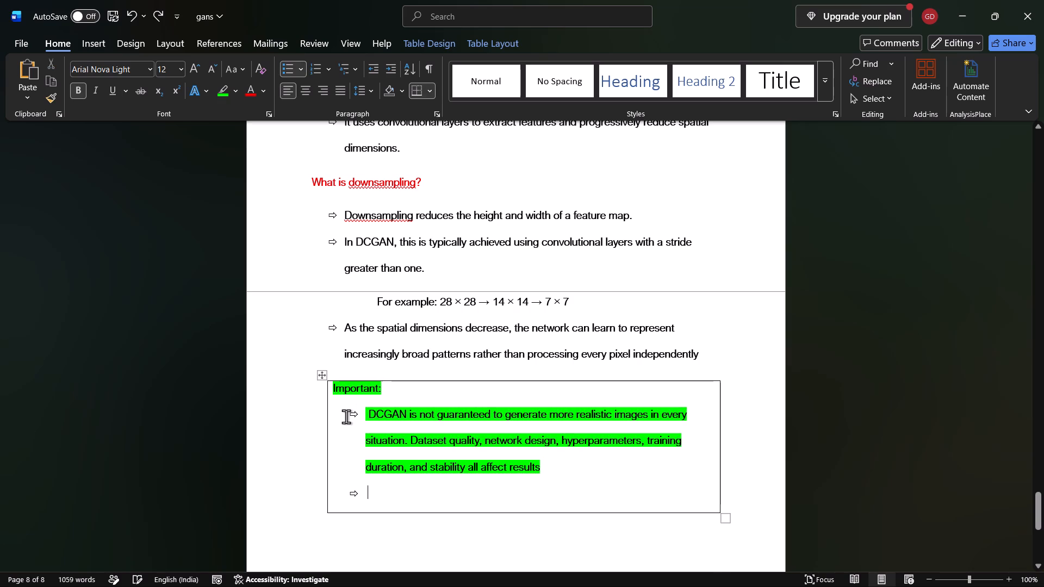
{"action": "key", "text": "ctrl+z"}
{"action": "key", "text": "ctrl+z"}
{"action": "key", "text": "ctrl+z"}
{"action": "key", "text": "ctrl+z"}
{"action": "key", "text": "ctrl+z"}
{"action": "key", "text": "ctrl+z"}
{"action": "key", "text": "ctrl+z"}
{"action": "key", "text": "ctrl+z"}
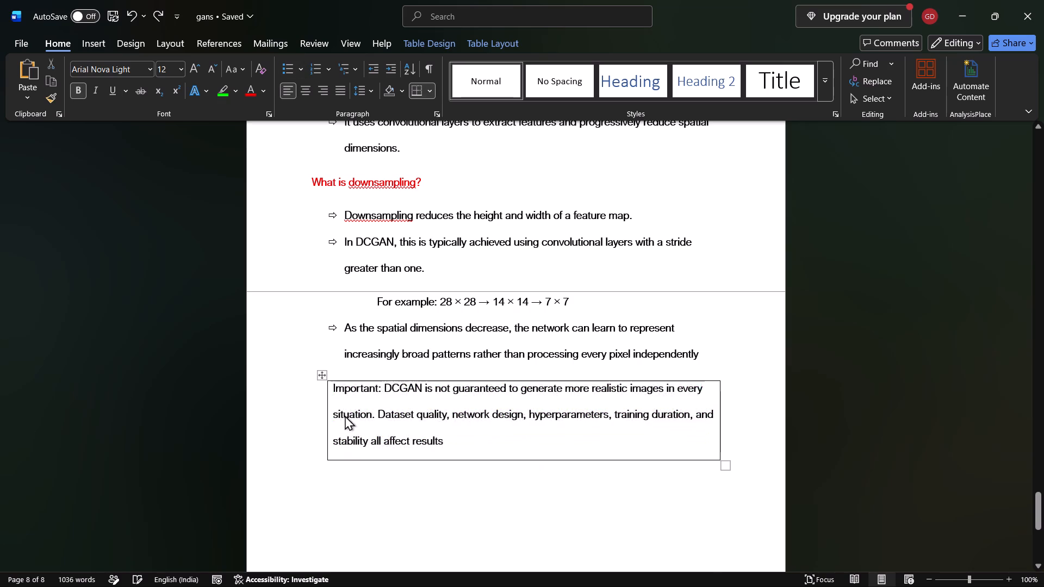
Put "Important:" on its own line in the box and make the "DCGAN is not guaranteed" text an arrow bullet.
{"action": "left_click", "coordinate": [434, 437]}
{"action": "left_click", "coordinate": [384, 392]}
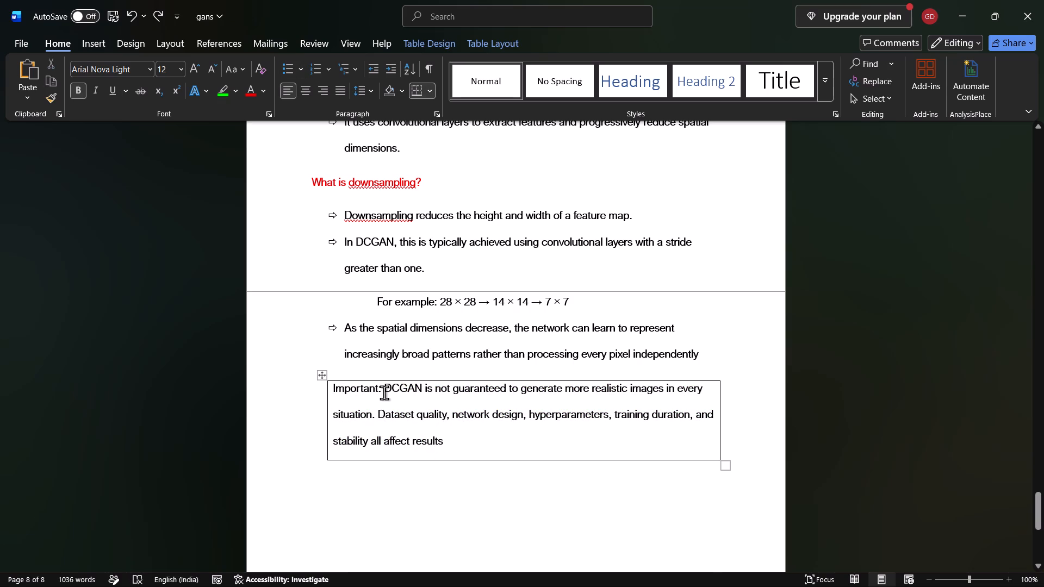
{"action": "key", "text": "Return"}
{"action": "key", "text": "BackSpace"}
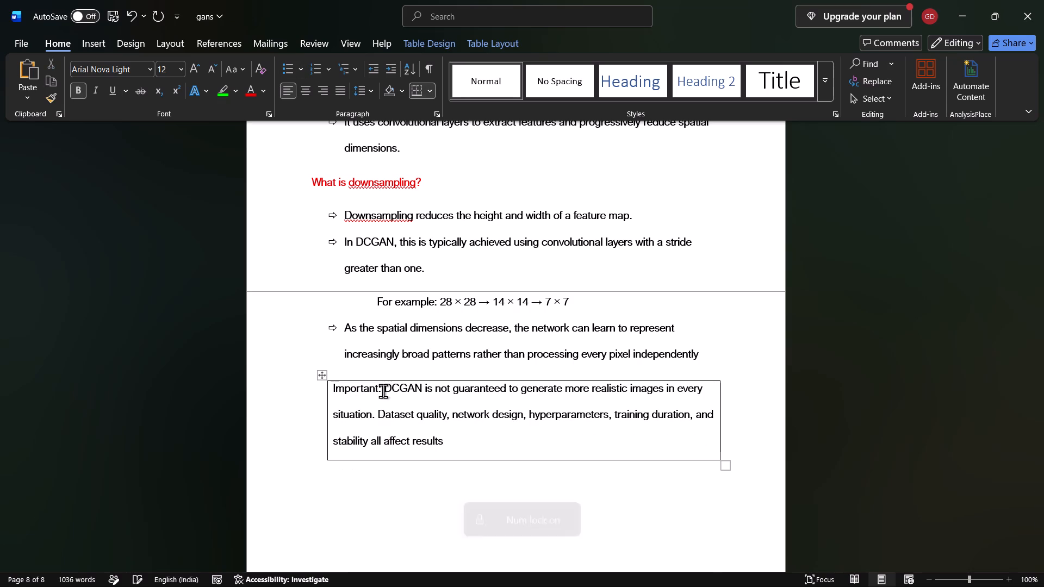
{"action": "key", "text": "ctrl+z"}
{"action": "type", "text": "=>"}
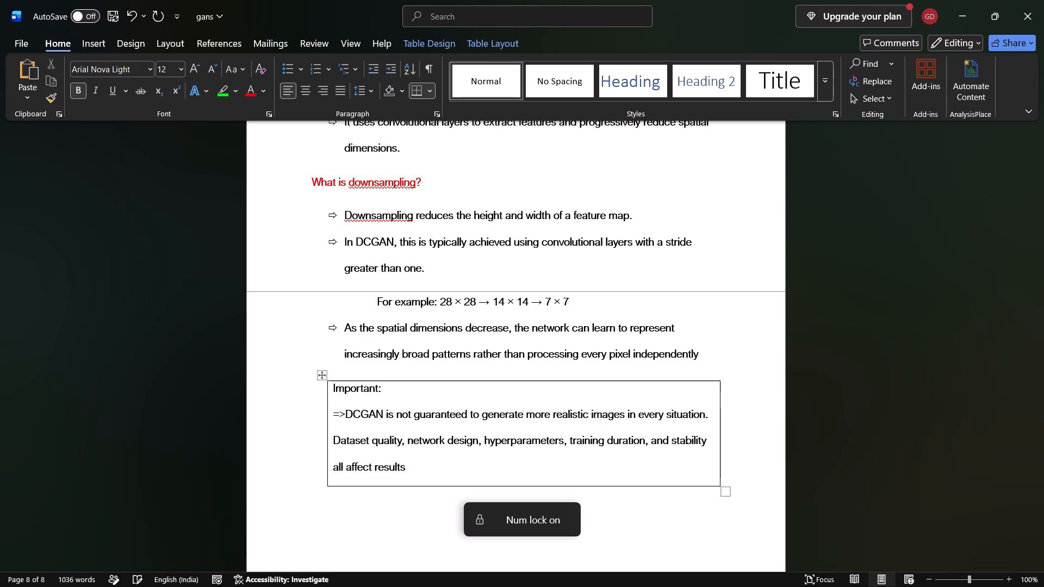
{"action": "key", "text": "space"}
Paste the copied "However, longer training" paragraph as a second arrow bullet at the end of the box.
{"action": "left_click", "coordinate": [583, 469]}
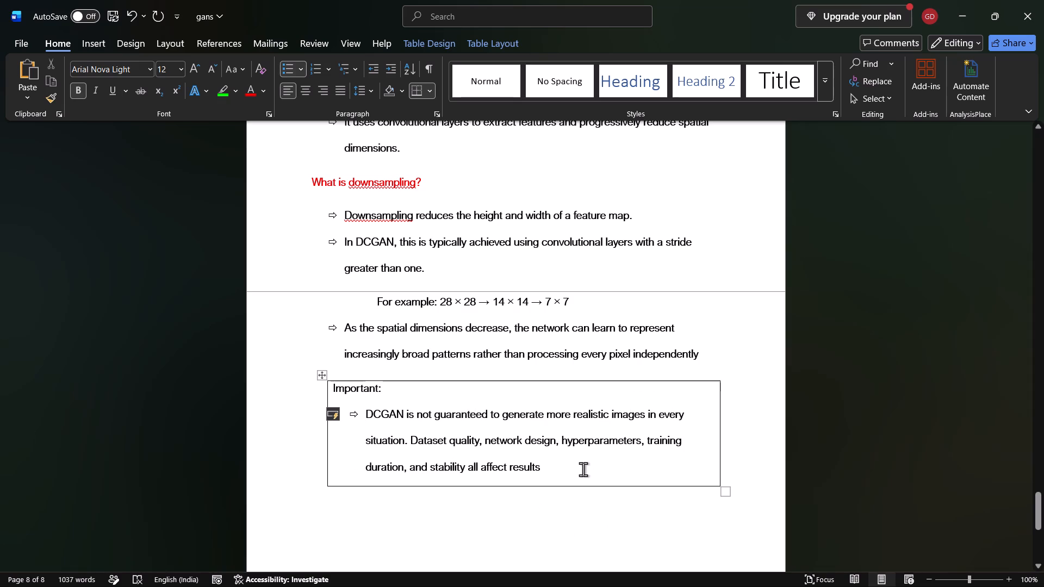
{"action": "key", "text": "Return"}
{"action": "key", "text": "ctrl+v"}
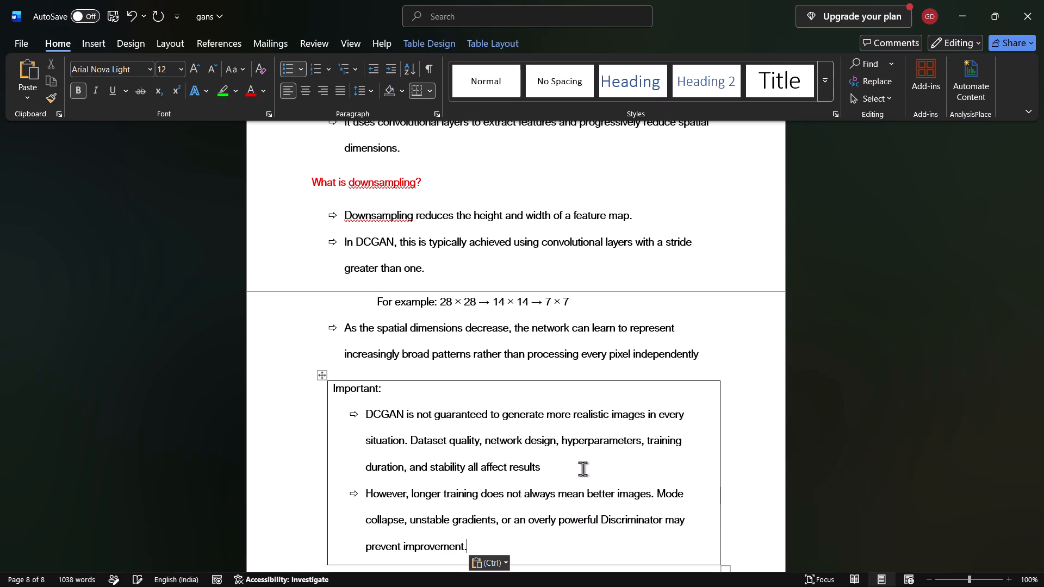
Save the gans document.
{"action": "key", "text": "ctrl+s"}
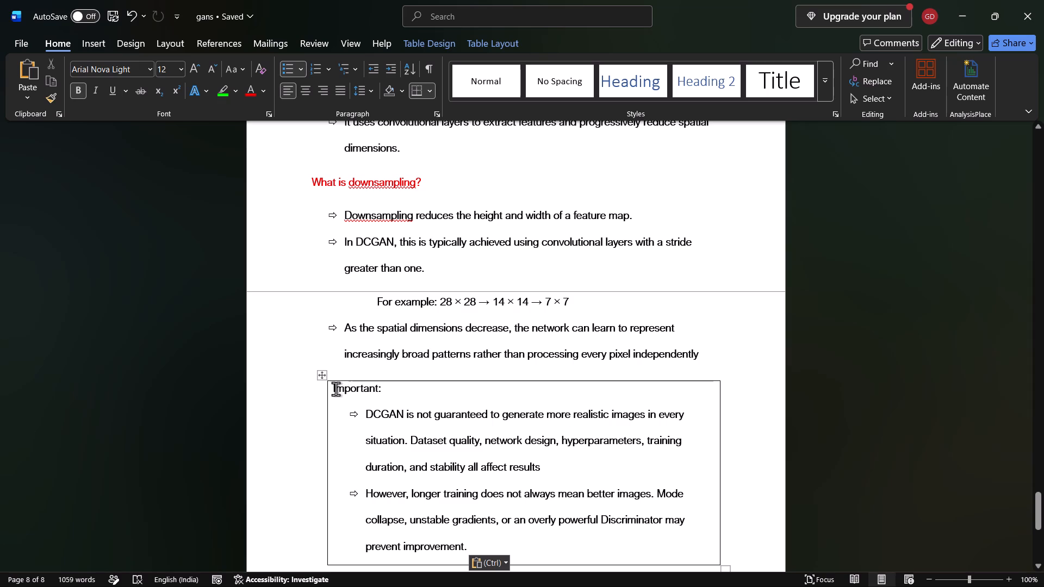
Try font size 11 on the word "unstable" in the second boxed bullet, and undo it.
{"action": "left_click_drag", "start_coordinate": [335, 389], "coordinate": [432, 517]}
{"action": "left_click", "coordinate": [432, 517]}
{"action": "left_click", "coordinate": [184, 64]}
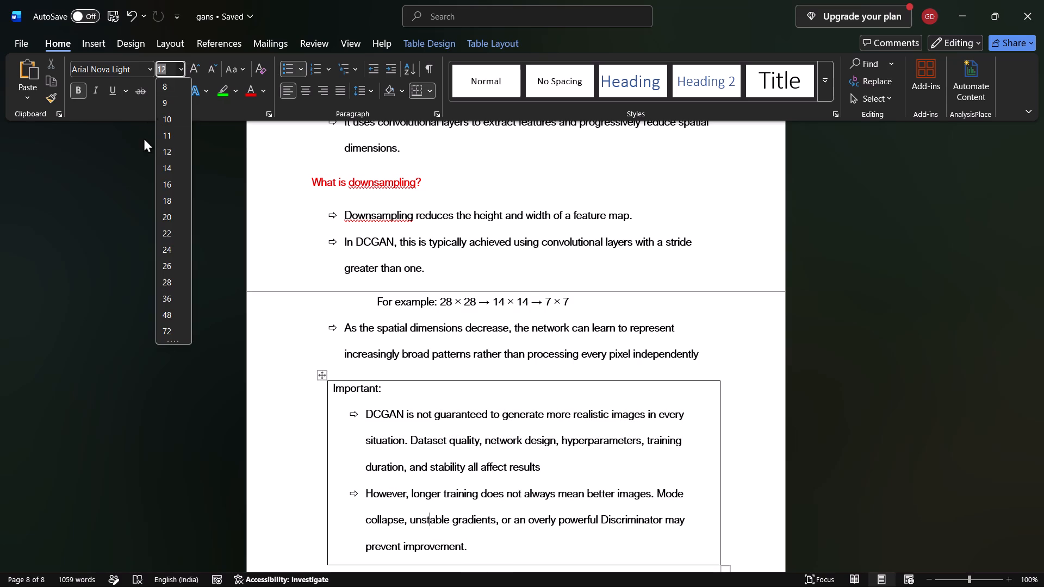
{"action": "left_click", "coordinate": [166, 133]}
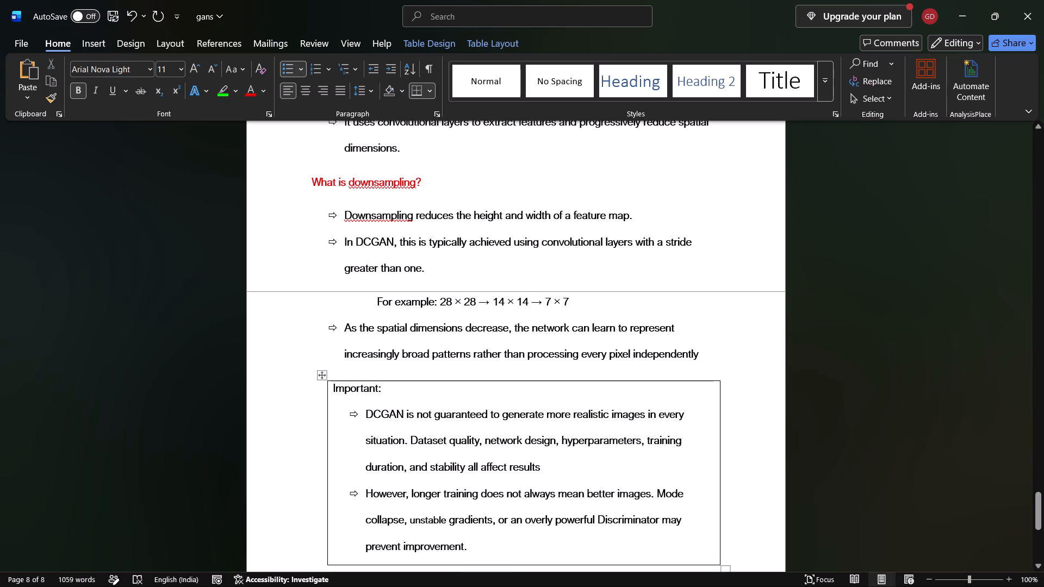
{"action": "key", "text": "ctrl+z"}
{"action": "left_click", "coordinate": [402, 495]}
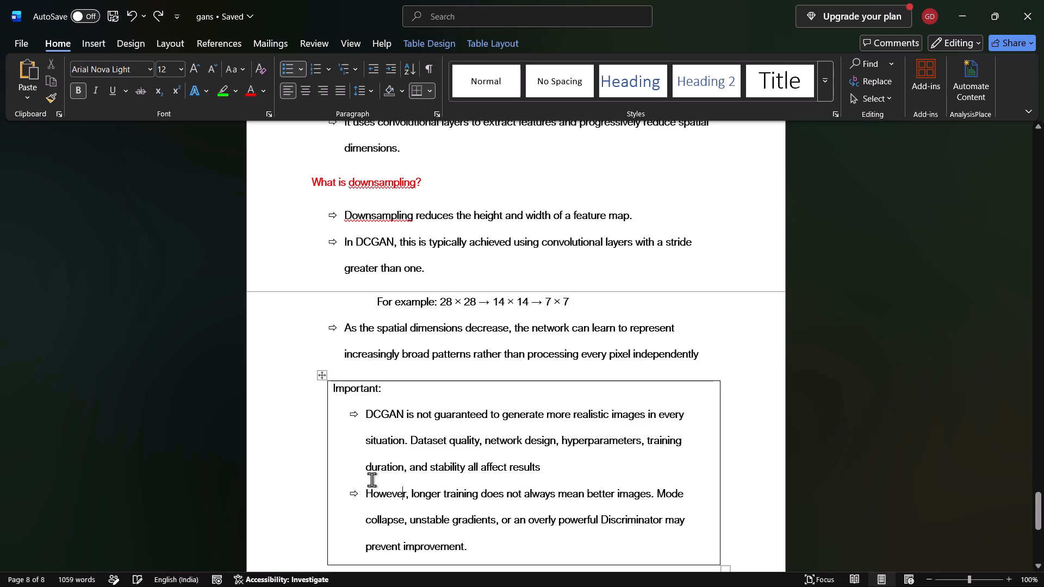
Switch to the DCGANS-INTRODUCTION PDF, go back to its first page and close it.
{"action": "key", "text": "alt+Tab"}
{"action": "scroll", "coordinate": [553, 349], "scroll_direction": "down", "scroll_amount": 3}
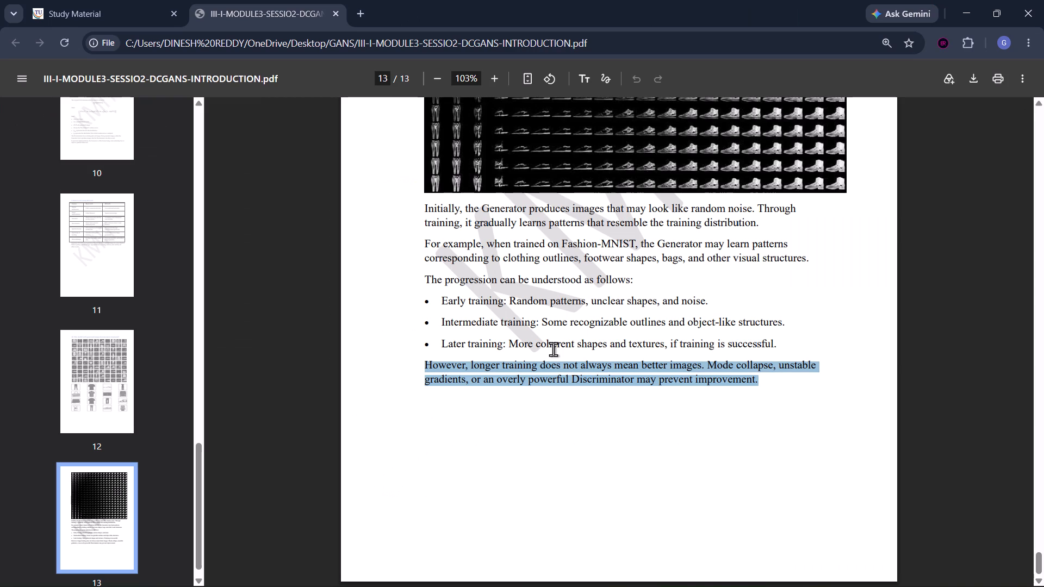
{"action": "scroll", "coordinate": [553, 349], "scroll_direction": "up", "scroll_amount": 4}
{"action": "scroll", "coordinate": [481, 230], "scroll_direction": "up", "scroll_amount": 20}
{"action": "scroll", "coordinate": [481, 230], "scroll_direction": "up", "scroll_amount": 10}
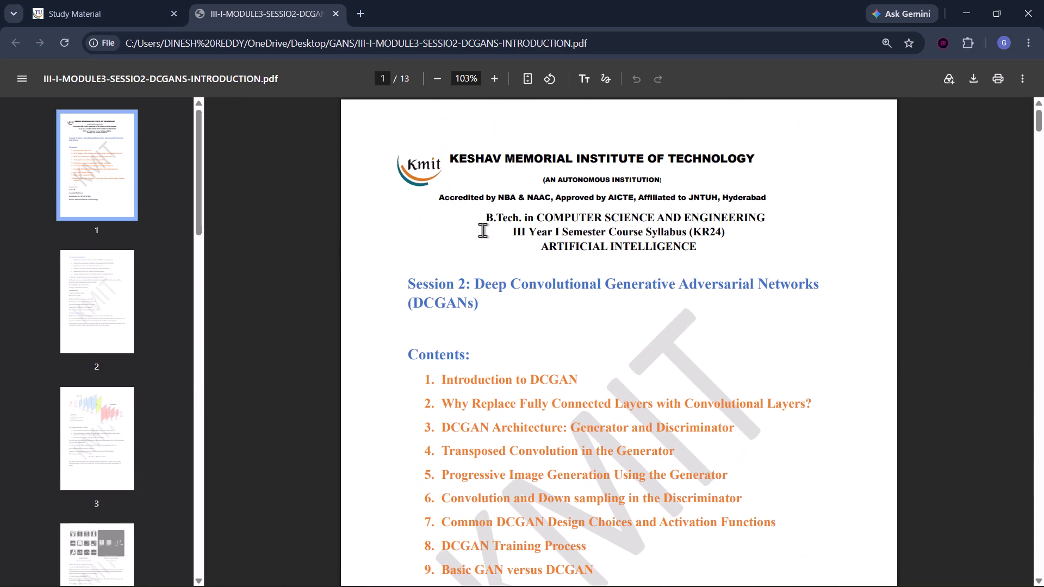
{"action": "left_click", "coordinate": [338, 16]}
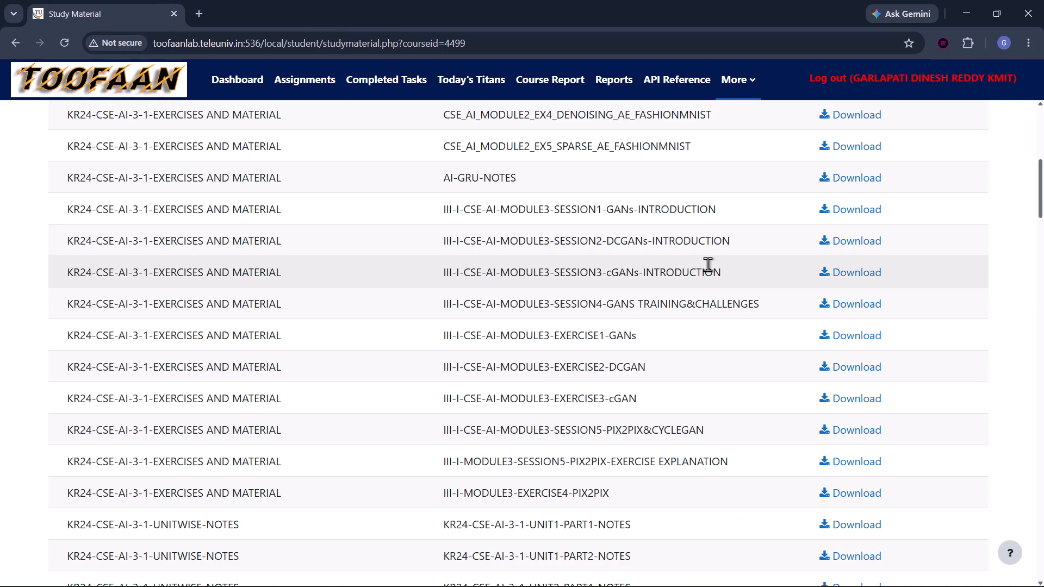
Switch to the GANS folder and open the III_I_AI_MODULE3_cGAN_EXERCISE3 PDF.
{"action": "key", "text": "alt+Tab"}
{"action": "key", "text": "alt+Tab"}
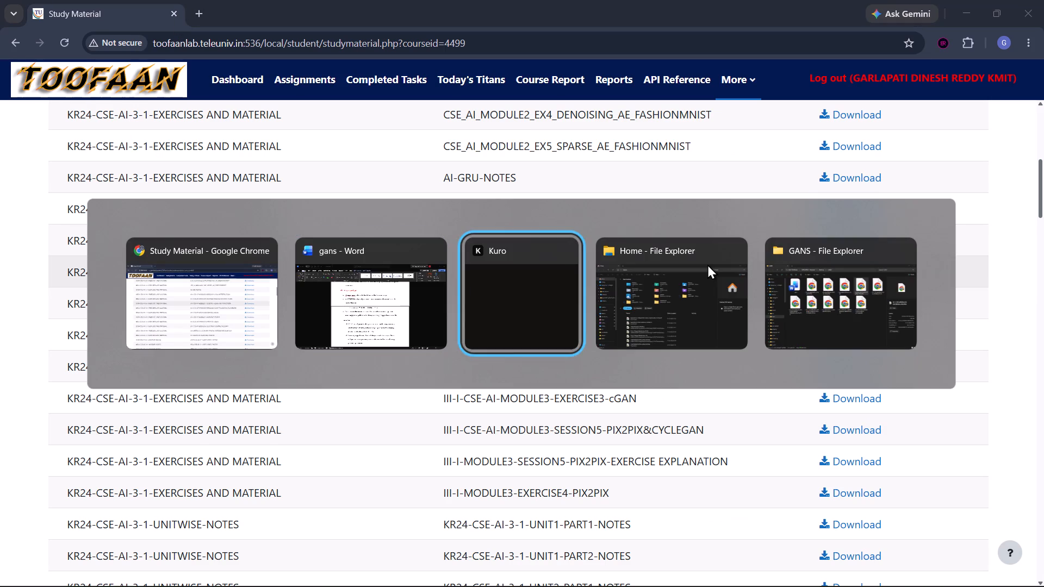
{"action": "key", "text": "alt+Tab"}
{"action": "key", "text": "alt+Tab"}
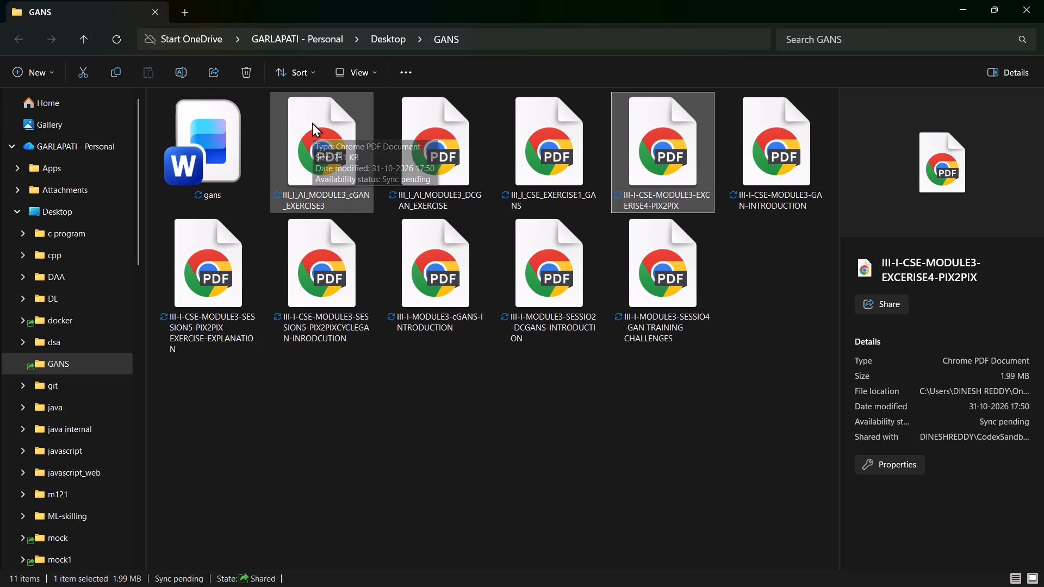
{"action": "double_click", "coordinate": [331, 192]}
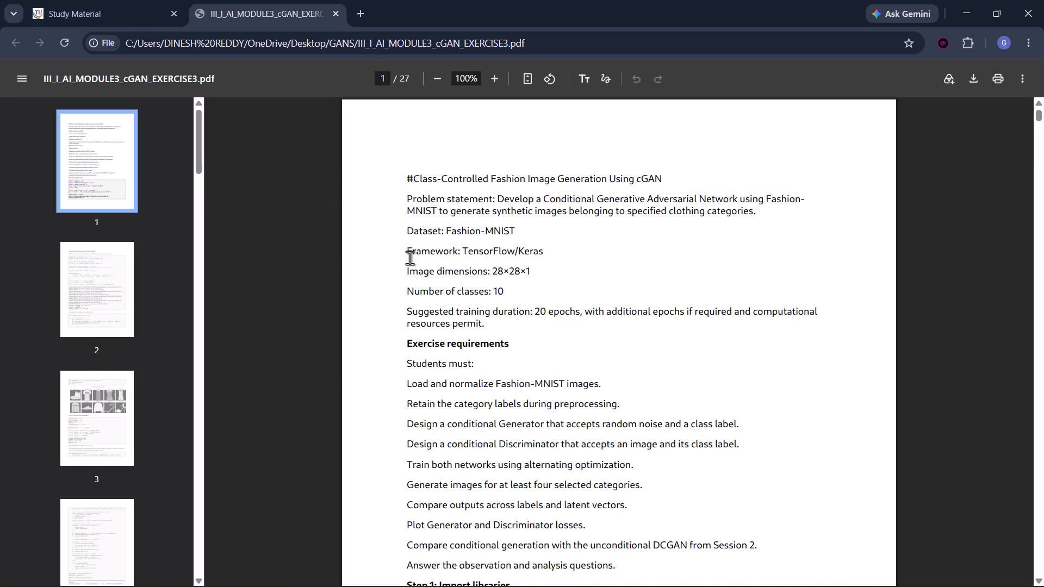
Skim the cGAN_EXERCISE3 PDF from its problem statement to the loss functions and optimizers step, and close it.
{"action": "scroll", "coordinate": [411, 260], "scroll_direction": "down", "scroll_amount": 17}
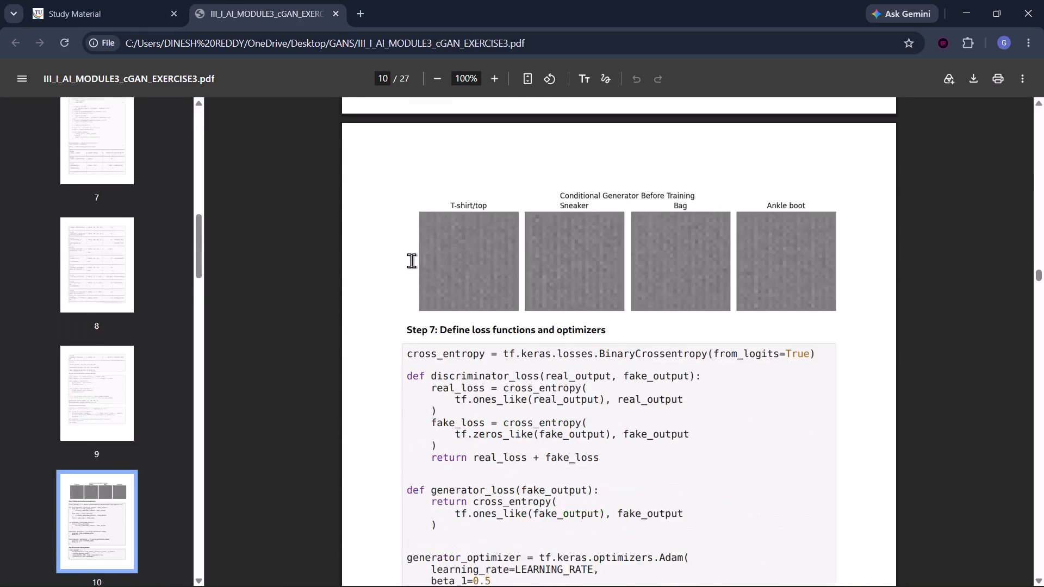
{"action": "left_click", "coordinate": [334, 13]}
Check the Module 3 session order on the Study Material page, from the Session 1 GANs to the Session 3 cGANs introduction.
{"action": "key", "text": "alt+Tab"}
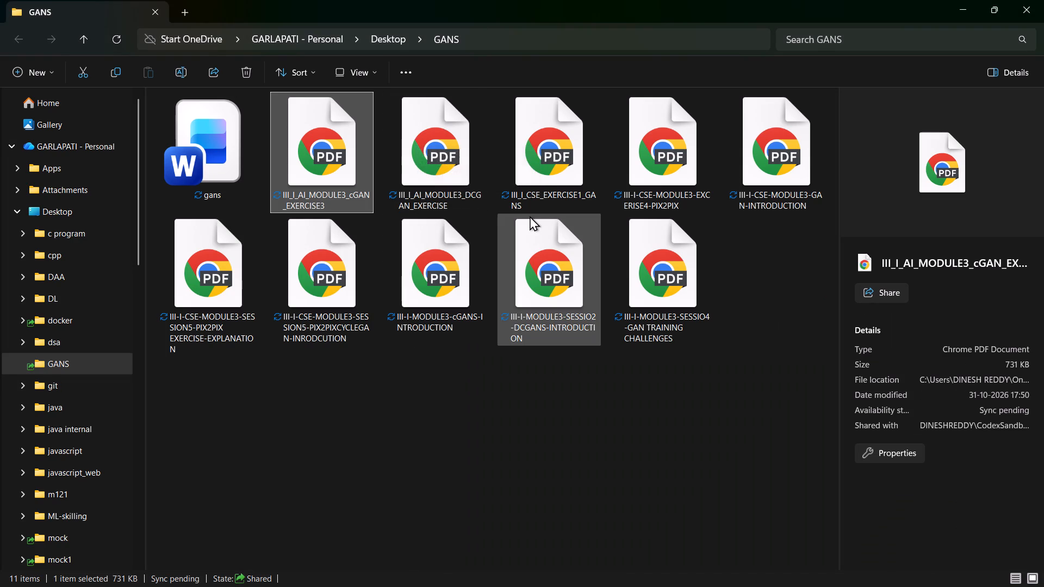
{"action": "key", "text": "alt+Tab"}
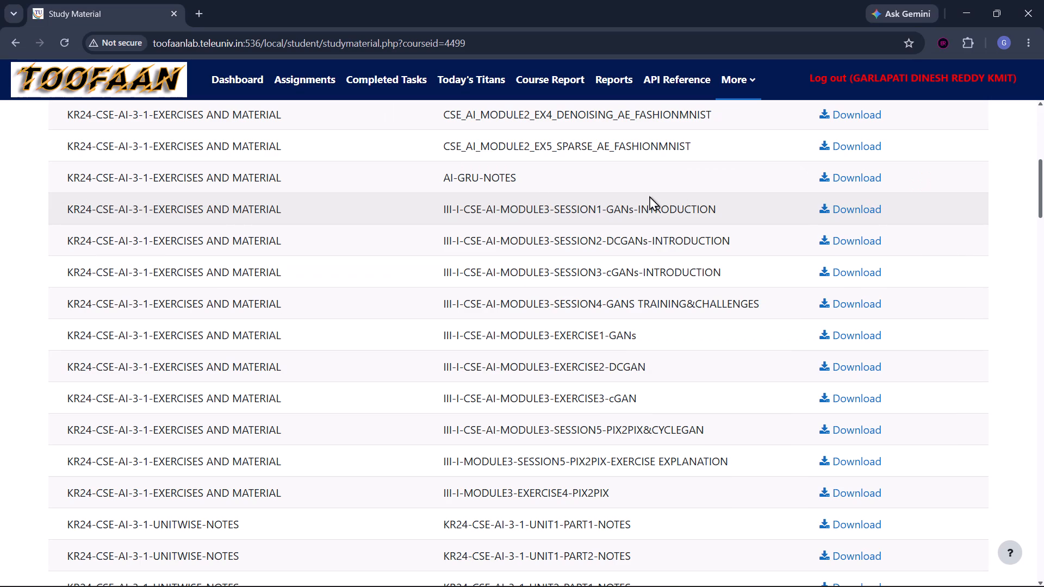
{"action": "left_click_drag", "start_coordinate": [441, 208], "coordinate": [761, 215]}
{"action": "left_click", "coordinate": [761, 215]}
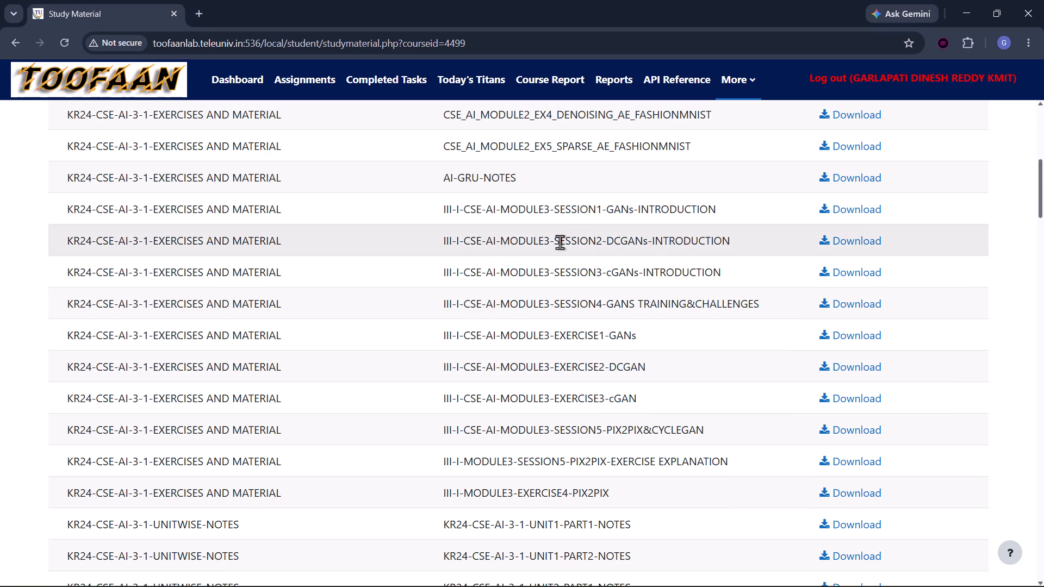
{"action": "left_click_drag", "start_coordinate": [449, 242], "coordinate": [748, 237]}
{"action": "left_click", "coordinate": [748, 237]}
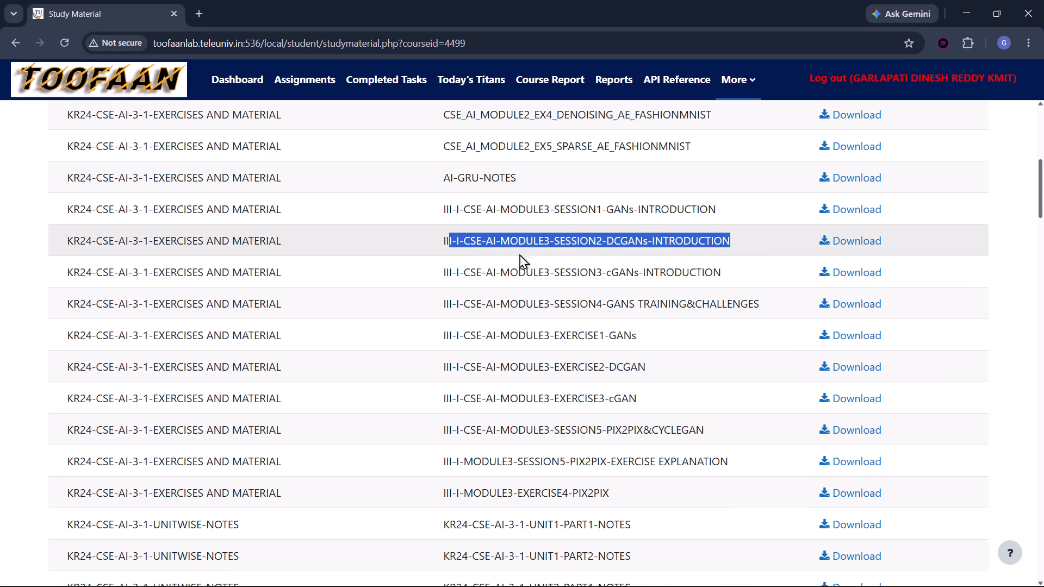
{"action": "left_click_drag", "start_coordinate": [457, 277], "coordinate": [688, 278]}
{"action": "left_click", "coordinate": [688, 278]}
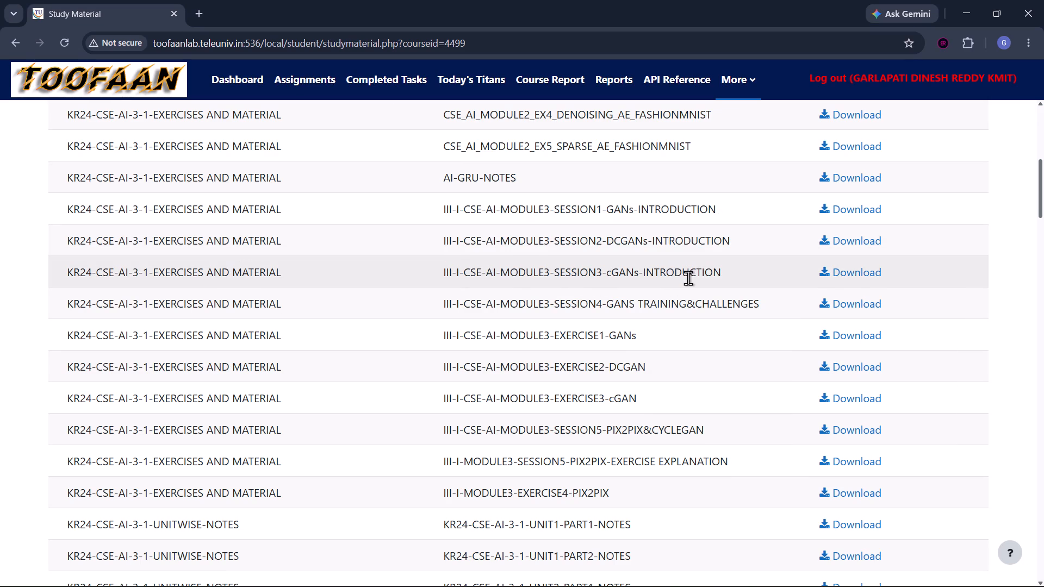
Open the III_I_CSE_EXERCISE1_GANS PDF from the GANS folder, skim its first three pages and close it.
{"action": "key", "text": "alt+Tab"}
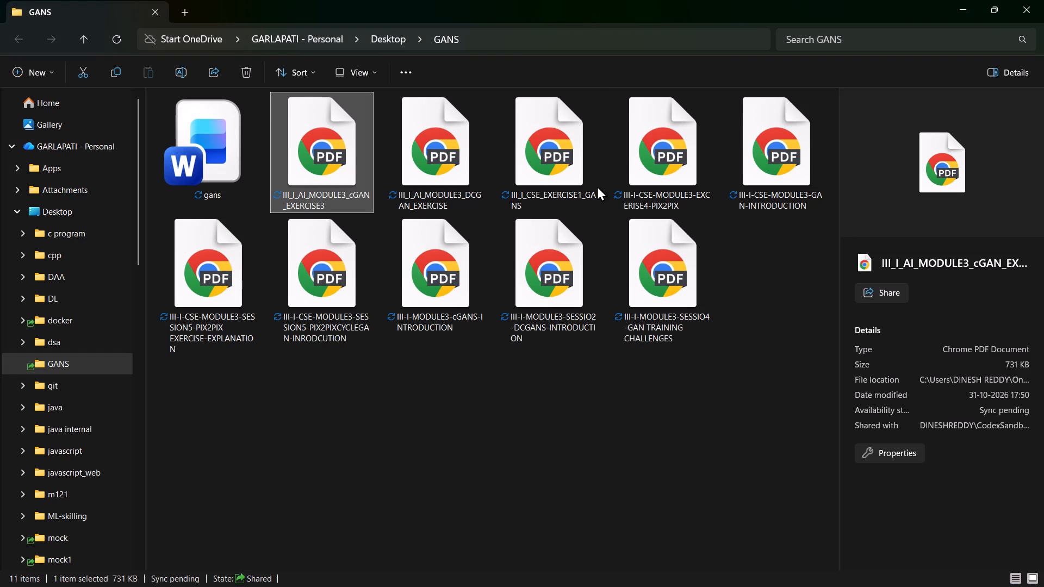
{"action": "double_click", "coordinate": [569, 185]}
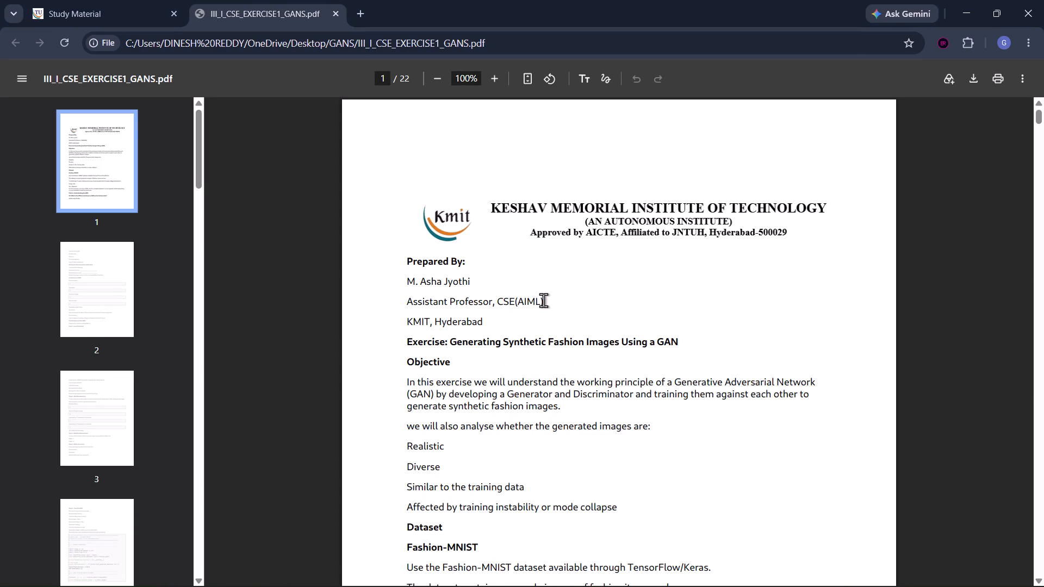
{"action": "scroll", "coordinate": [543, 300], "scroll_direction": "down", "scroll_amount": 3}
{"action": "scroll", "coordinate": [543, 300], "scroll_direction": "up", "scroll_amount": 7}
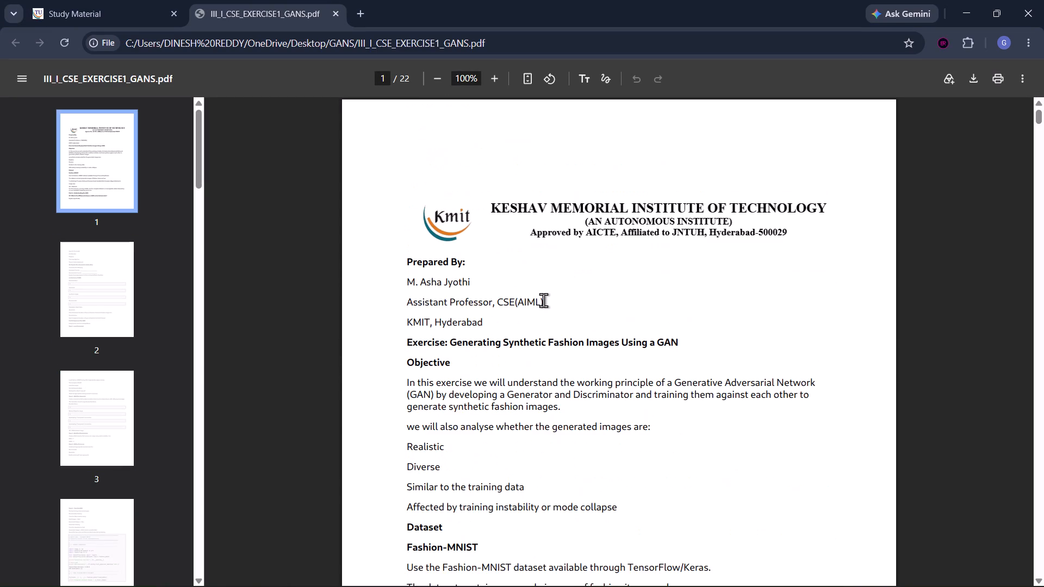
{"action": "scroll", "coordinate": [543, 300], "scroll_direction": "down", "scroll_amount": 3}
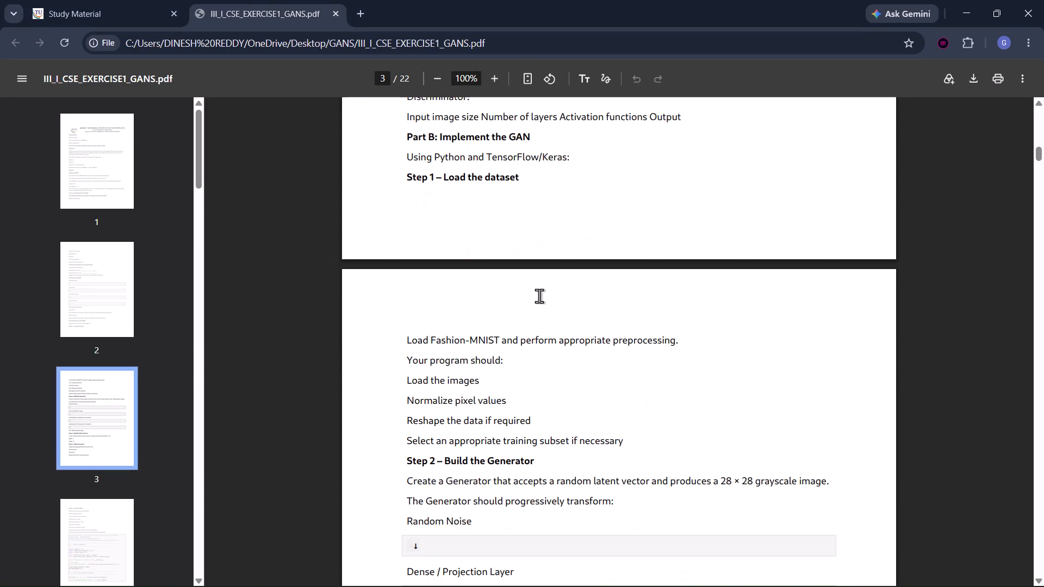
{"action": "left_click", "coordinate": [334, 16]}
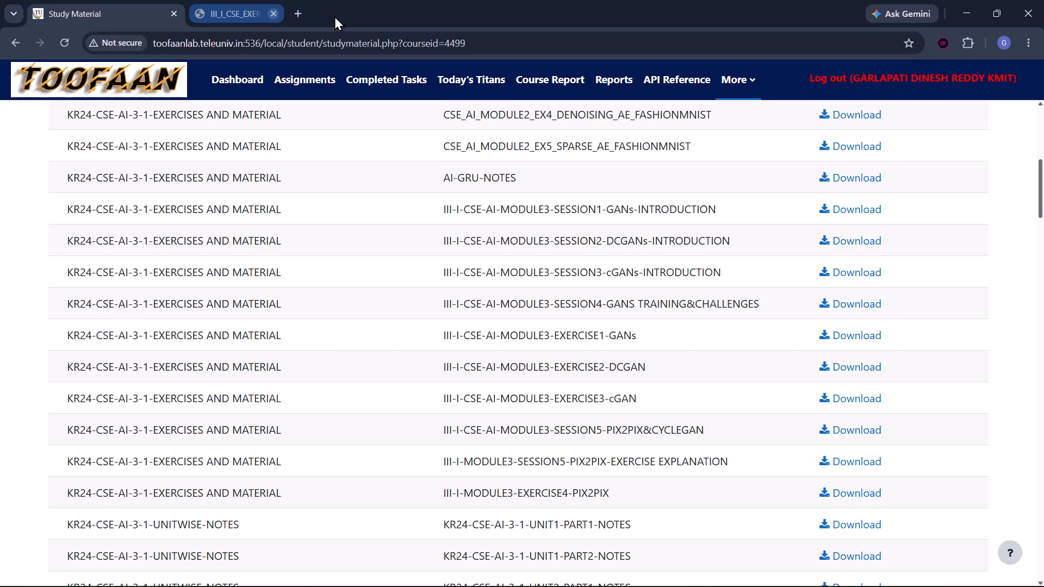
Open the III-I-CSE-MODULE3-EXCERISE4-PIX2PIX PDF from the GANS folder, check its first page and close it.
{"action": "key", "text": "alt+Tab"}
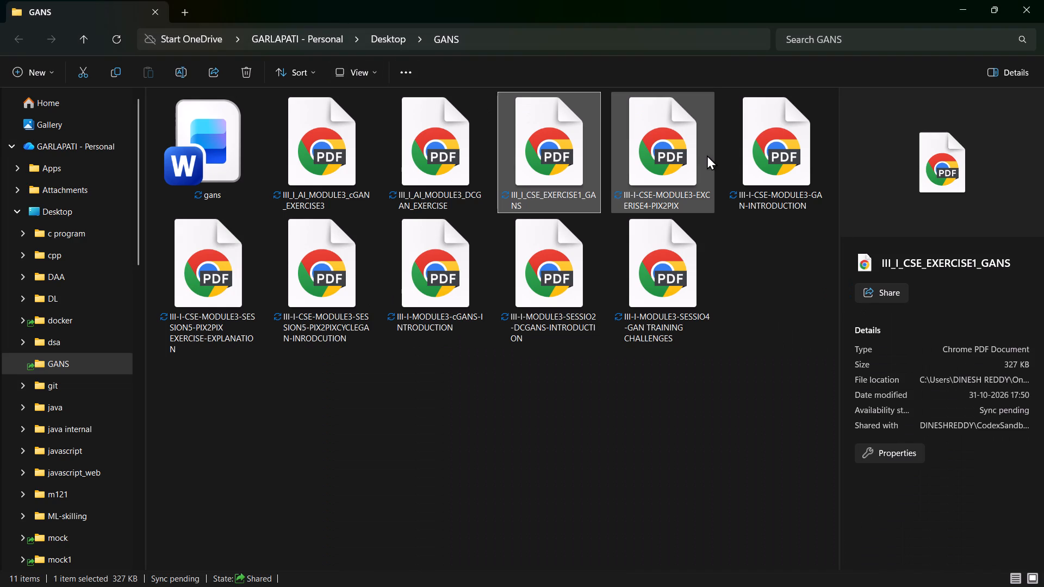
{"action": "double_click", "coordinate": [707, 155]}
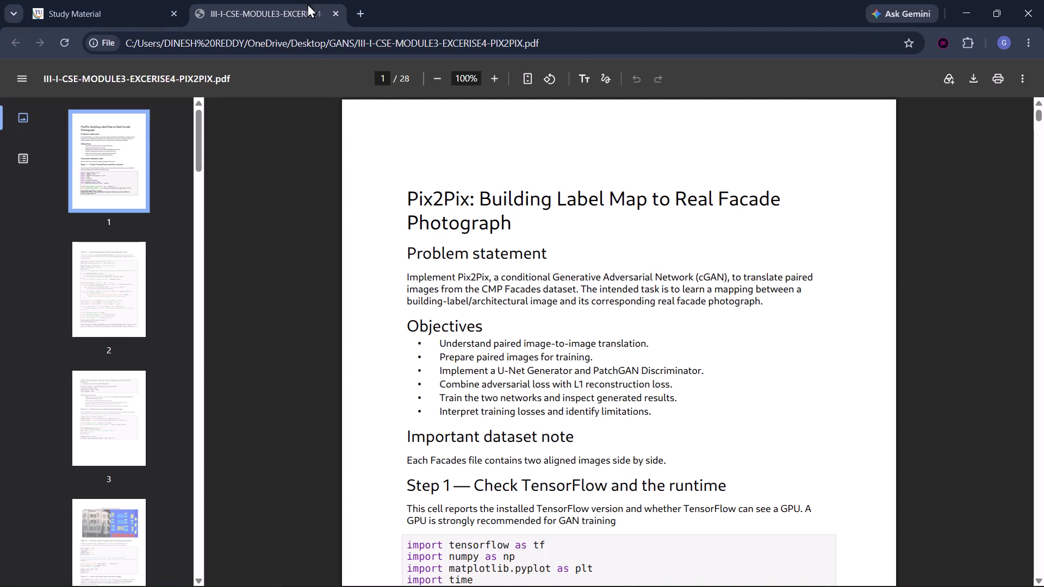
{"action": "left_click", "coordinate": [333, 15]}
Open the III-I-MODULE3-cGANS-INTRODUCTION PDF from the GANS folder and skim through to its closing questions.
{"action": "key", "text": "alt+Tab"}
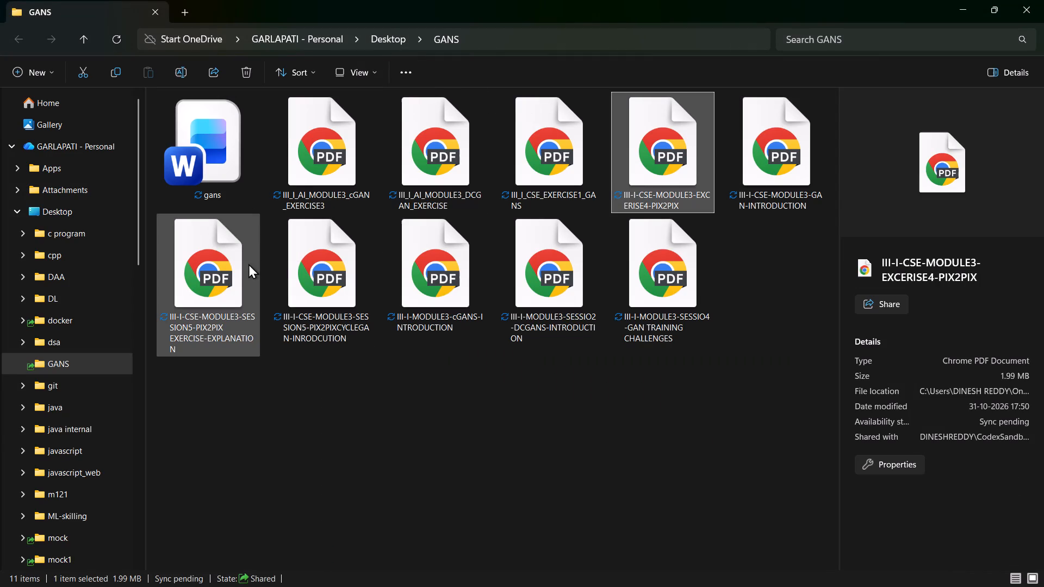
{"action": "double_click", "coordinate": [404, 272]}
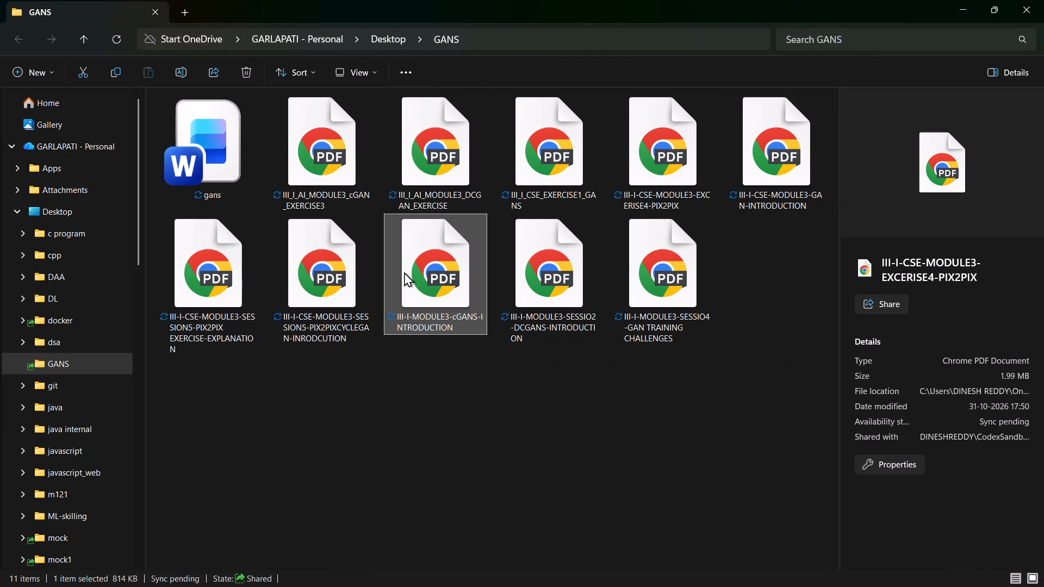
{"action": "scroll", "coordinate": [437, 321], "scroll_direction": "down", "scroll_amount": 4}
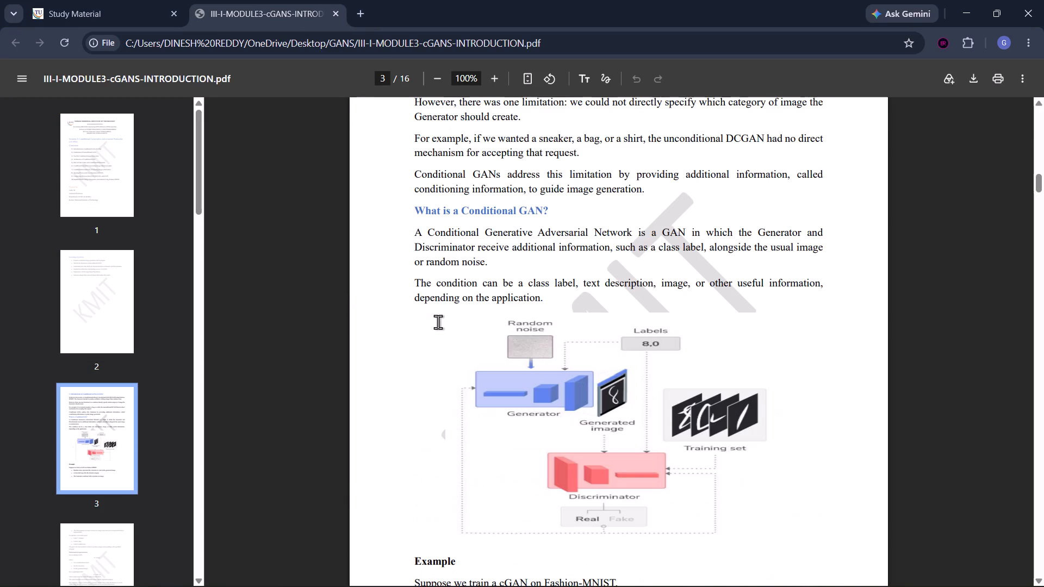
{"action": "scroll", "coordinate": [438, 322], "scroll_direction": "down", "scroll_amount": 20}
{"action": "scroll", "coordinate": [438, 322], "scroll_direction": "down", "scroll_amount": 15}
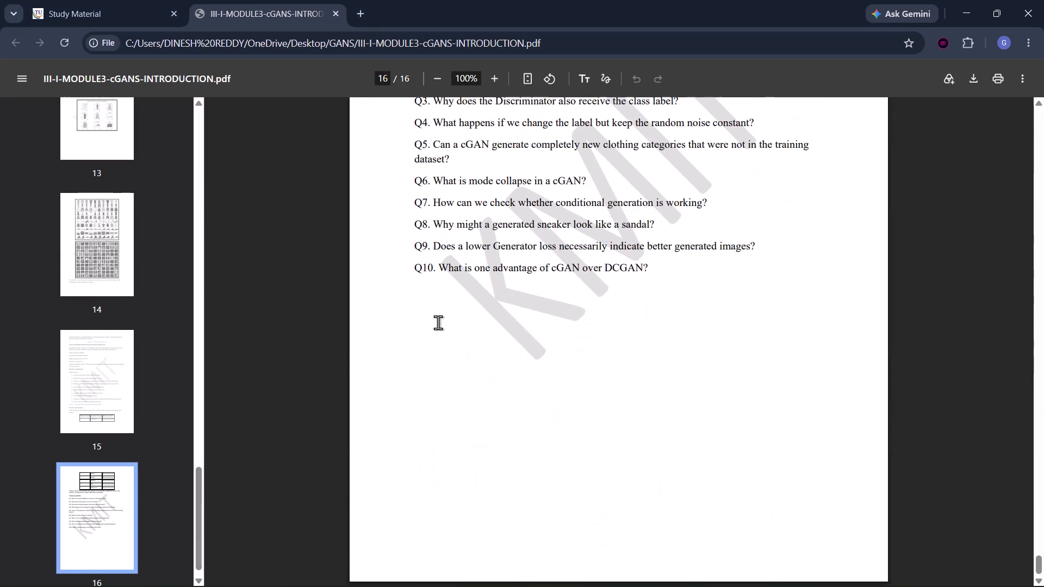
{"action": "scroll", "coordinate": [438, 322], "scroll_direction": "down", "scroll_amount": 3}
{"action": "scroll", "coordinate": [438, 322], "scroll_direction": "up", "scroll_amount": 20}
{"action": "scroll", "coordinate": [438, 322], "scroll_direction": "up", "scroll_amount": 1}
{"action": "left_click", "coordinate": [437, 323]}
{"action": "scroll", "coordinate": [437, 323], "scroll_direction": "down", "scroll_amount": 15}
Open the III-I-CSE-MODULE3-GAN-INTRODUCTION PDF from the GANS folder, review its applications, challenges, advantages and disadvantages sections, and close it.
{"action": "key", "text": "alt+Tab"}
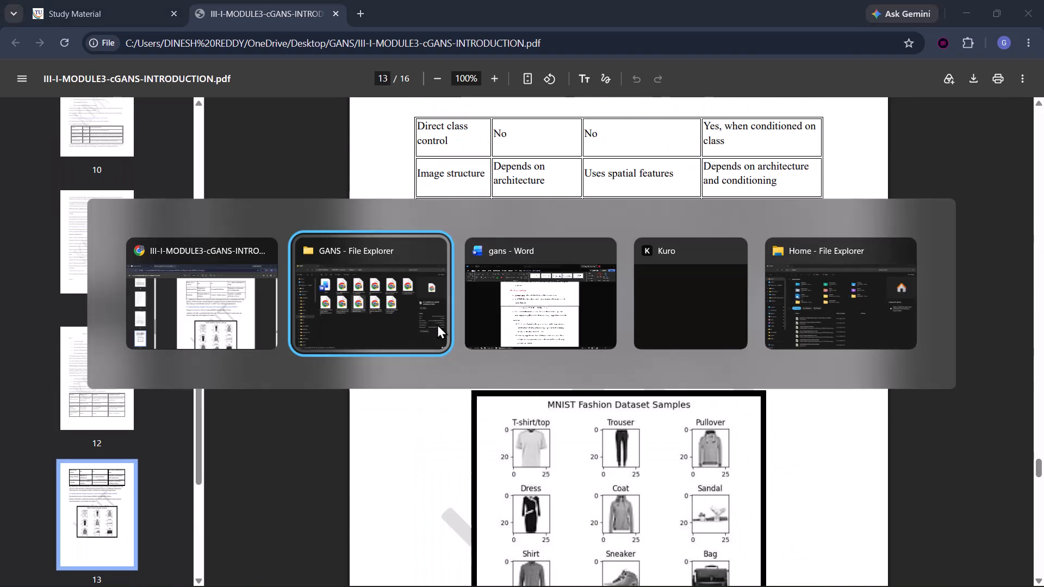
{"action": "key", "text": "alt+Tab"}
{"action": "key", "text": "alt+Tab"}
{"action": "key", "text": "alt+Tab"}
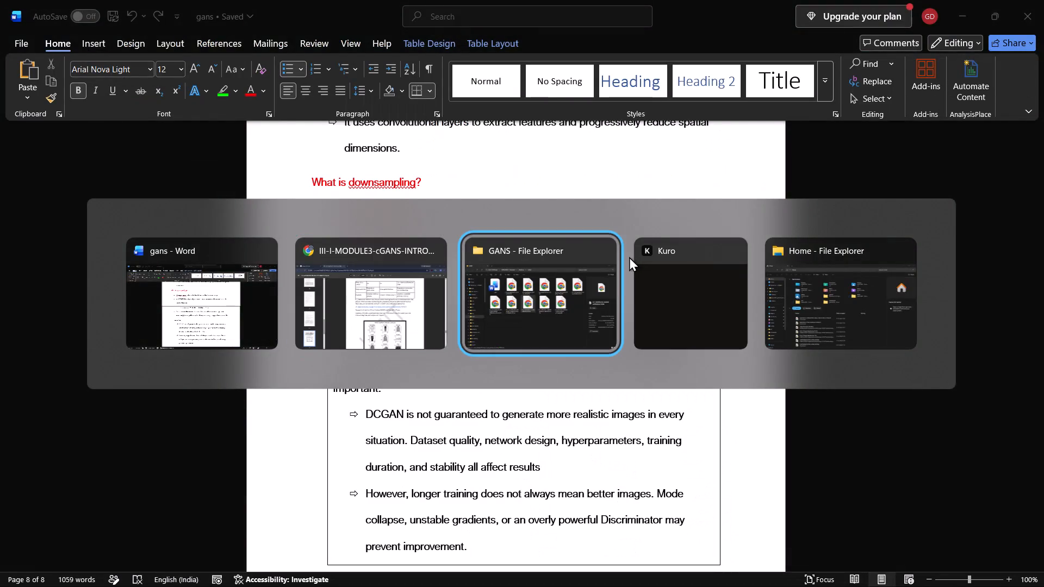
{"action": "double_click", "coordinate": [756, 180]}
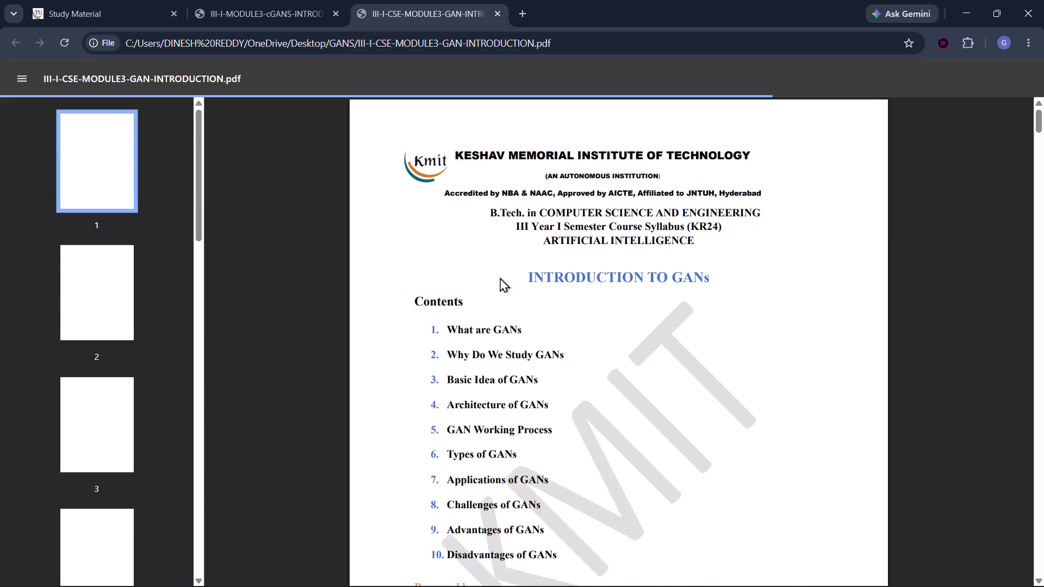
{"action": "scroll", "coordinate": [502, 293], "scroll_direction": "down", "scroll_amount": 20}
{"action": "scroll", "coordinate": [502, 293], "scroll_direction": "down", "scroll_amount": 14}
{"action": "scroll", "coordinate": [506, 303], "scroll_direction": "up", "scroll_amount": 4}
{"action": "scroll", "coordinate": [506, 303], "scroll_direction": "down", "scroll_amount": 1}
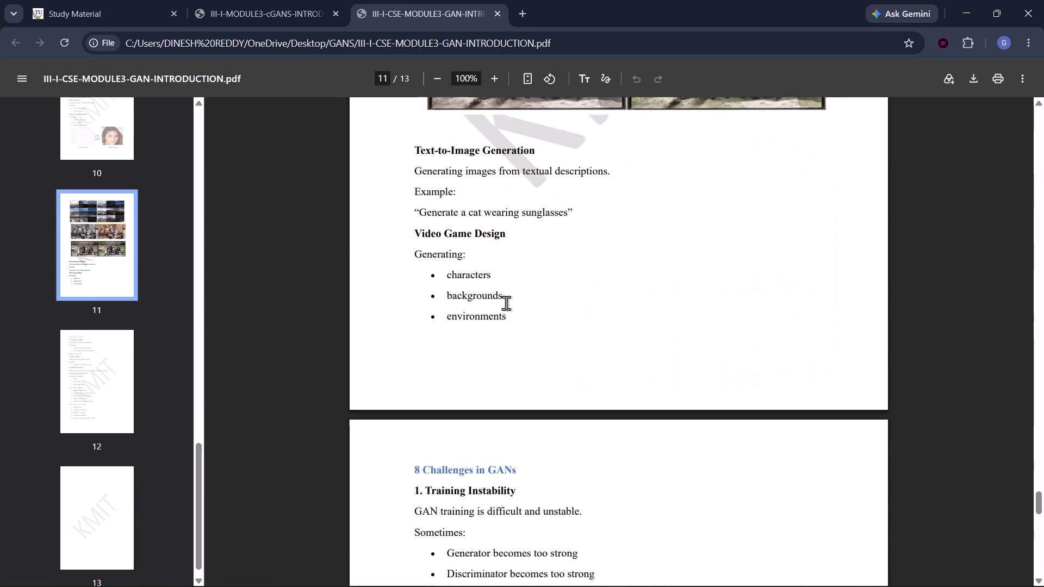
{"action": "scroll", "coordinate": [506, 303], "scroll_direction": "down", "scroll_amount": 3}
{"action": "scroll", "coordinate": [506, 303], "scroll_direction": "up", "scroll_amount": 3}
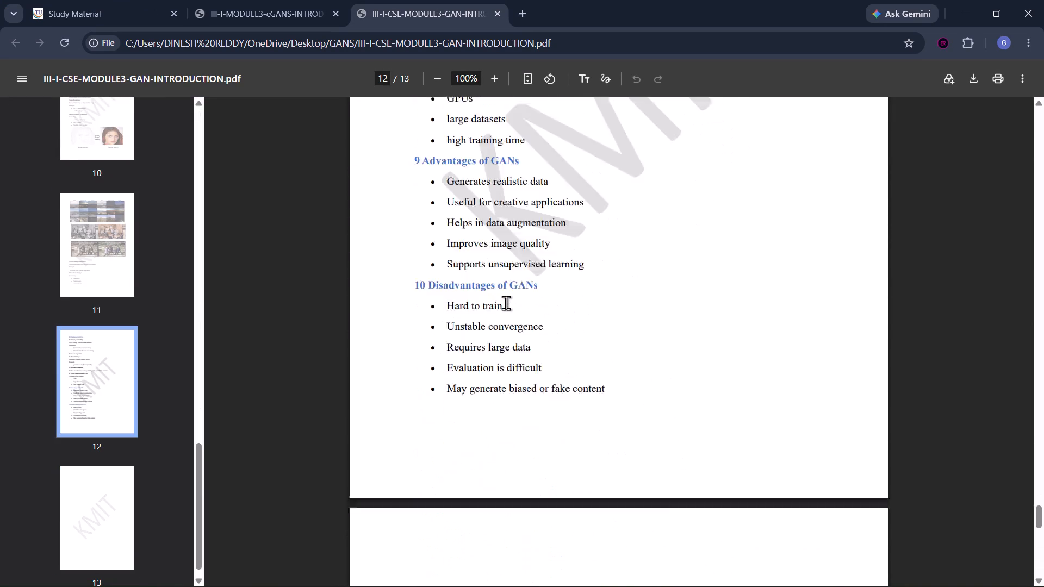
{"action": "scroll", "coordinate": [506, 303], "scroll_direction": "up", "scroll_amount": 2}
{"action": "scroll", "coordinate": [506, 303], "scroll_direction": "down", "scroll_amount": 2}
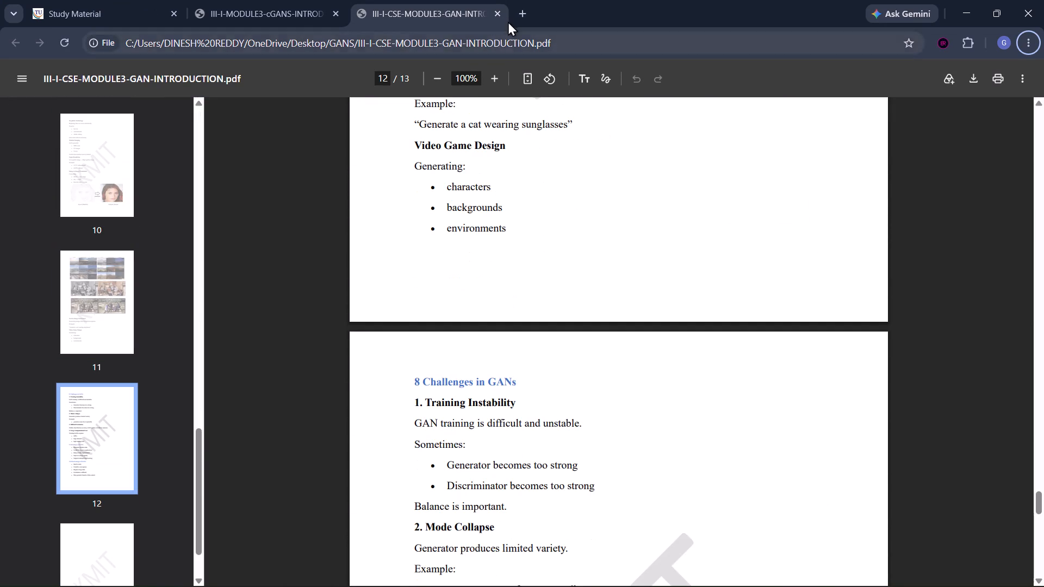
{"action": "left_click", "coordinate": [499, 14]}
Switch back to the GANS folder.
{"action": "key", "text": "alt+Tab"}
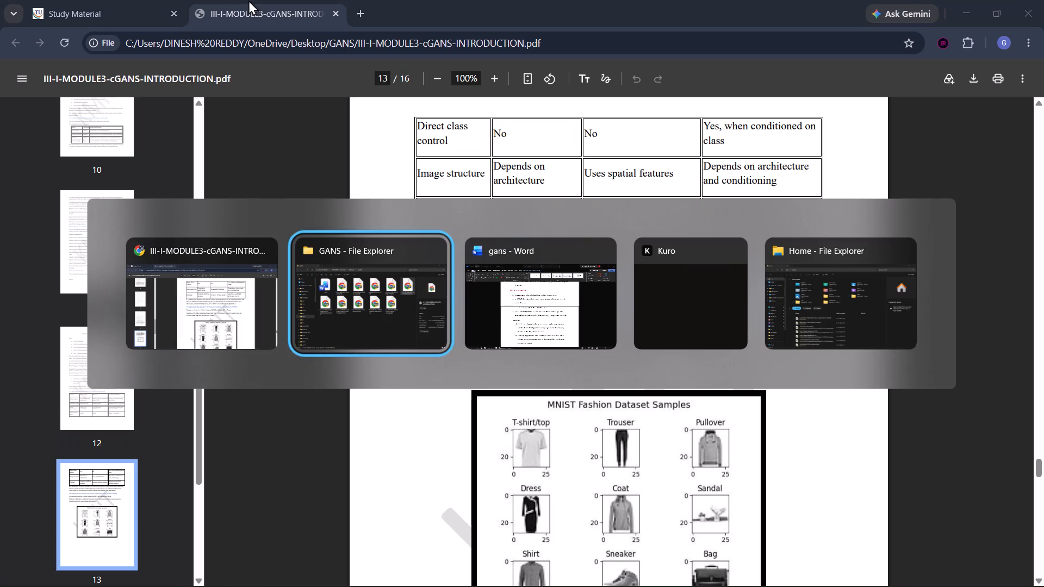